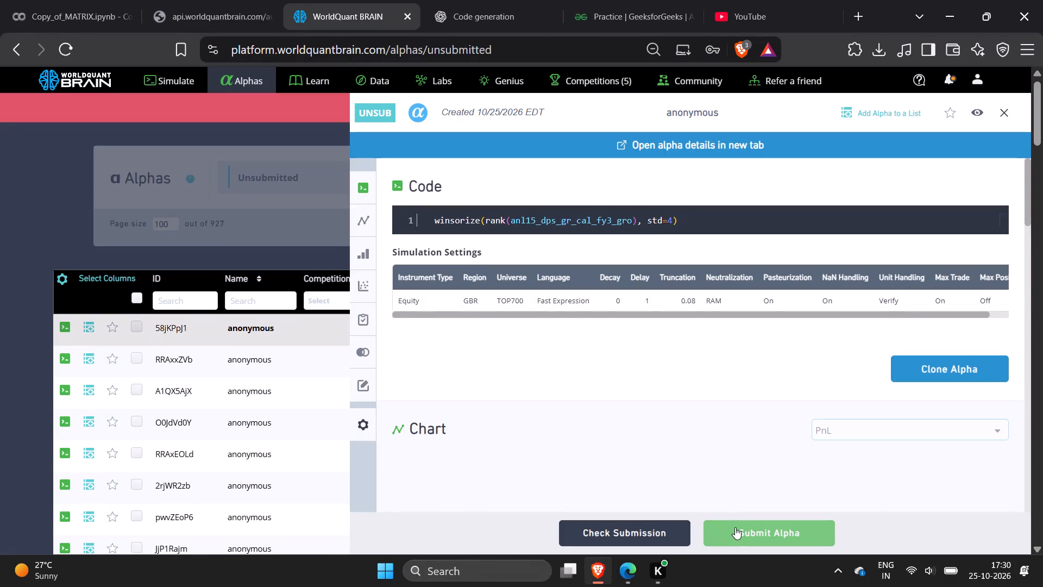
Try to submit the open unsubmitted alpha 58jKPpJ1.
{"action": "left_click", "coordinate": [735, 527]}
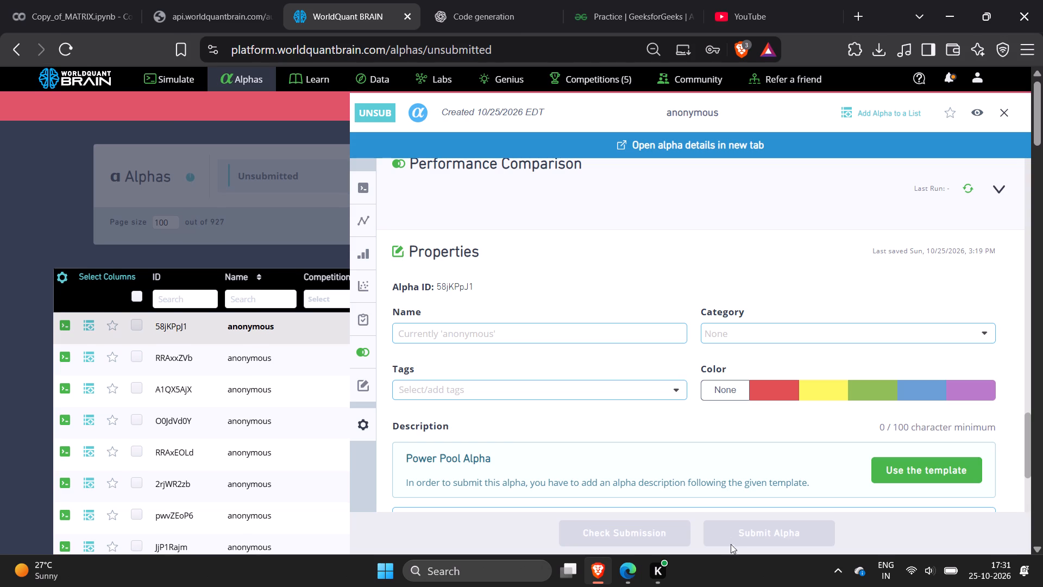
Take a screenshot of the alpha's Code section together with its Simulation Settings table.
{"action": "scroll", "coordinate": [765, 456], "scroll_direction": "up", "scroll_amount": 17}
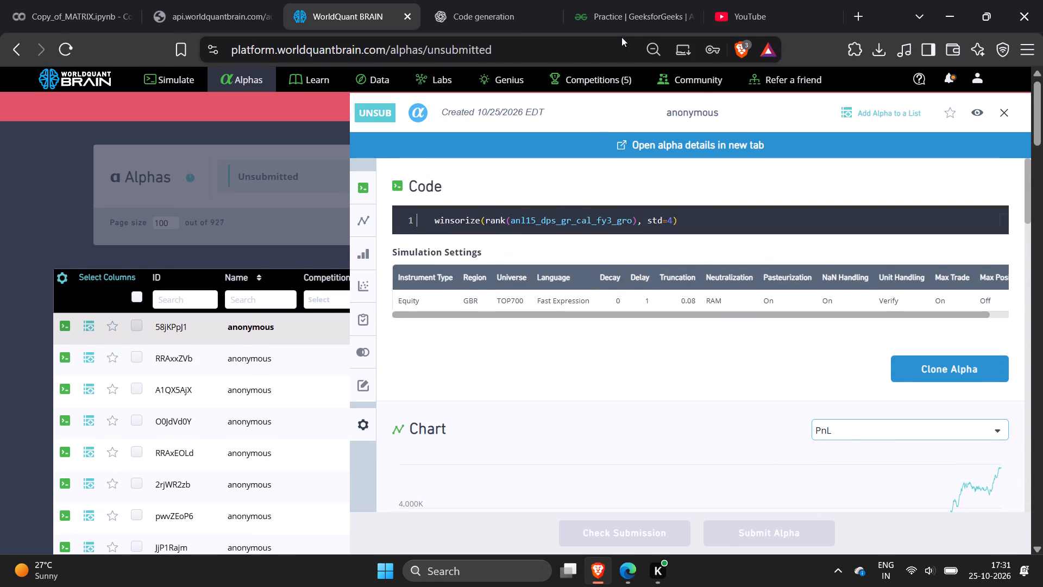
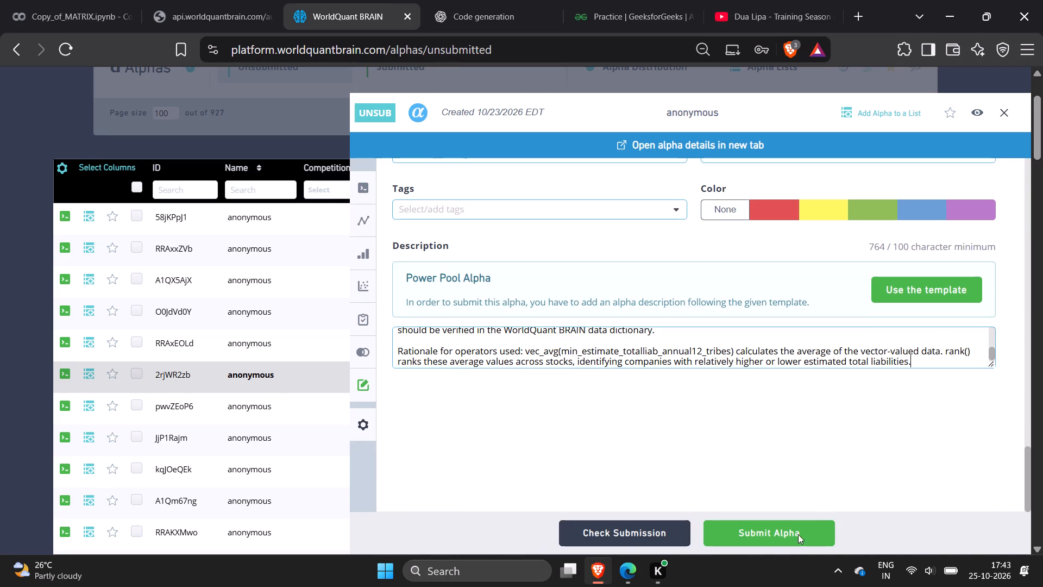
Submit alpha 2rjWR2zb with the filled-in description.
{"action": "left_click", "coordinate": [784, 539]}
{"action": "left_click", "coordinate": [784, 539]}
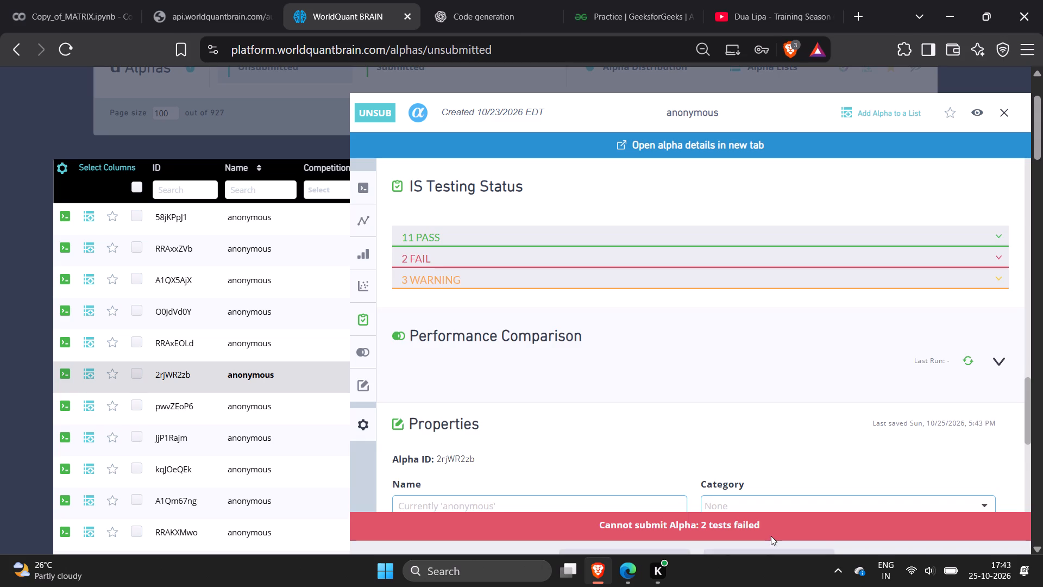
Expand the failed tests in alpha 2rjWR2zb's IS Testing Status to examine the reasons.
{"action": "left_click", "coordinate": [717, 250]}
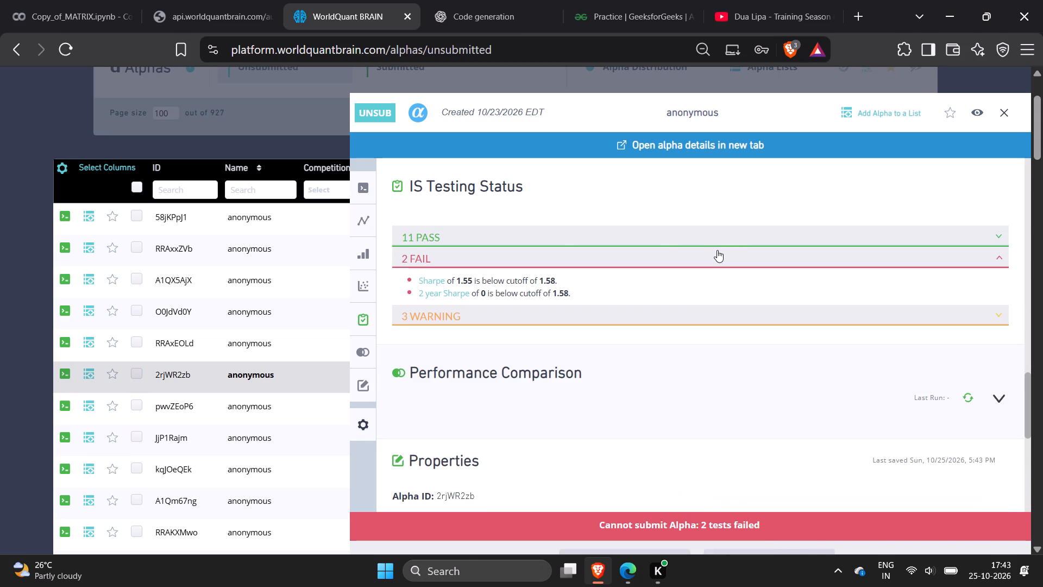
Open alpha pwvZEoP6 from the unsubmitted list and try to submit it with its description still empty.
{"action": "left_click", "coordinate": [254, 405]}
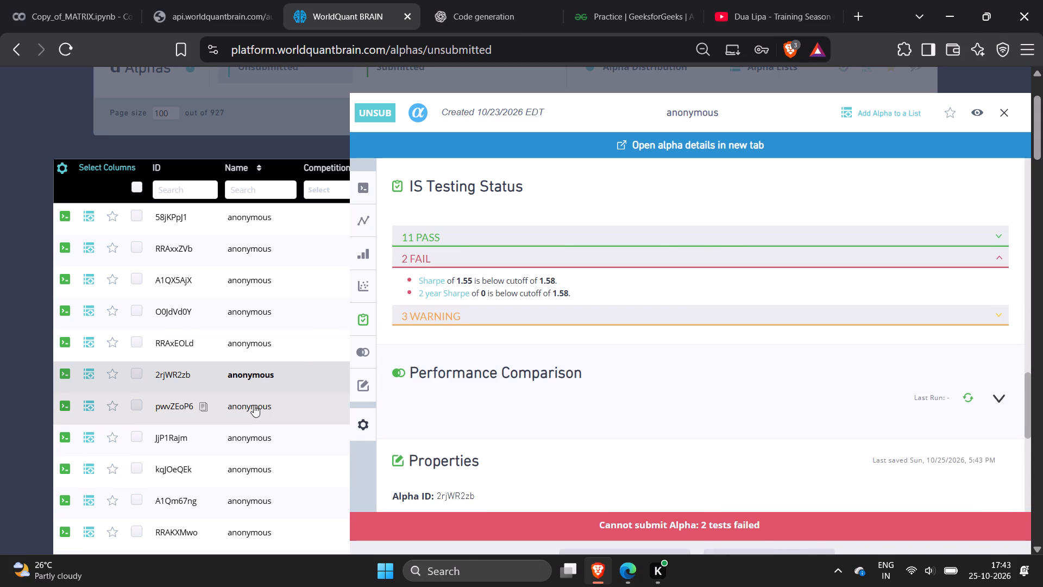
{"action": "left_click", "coordinate": [726, 511]}
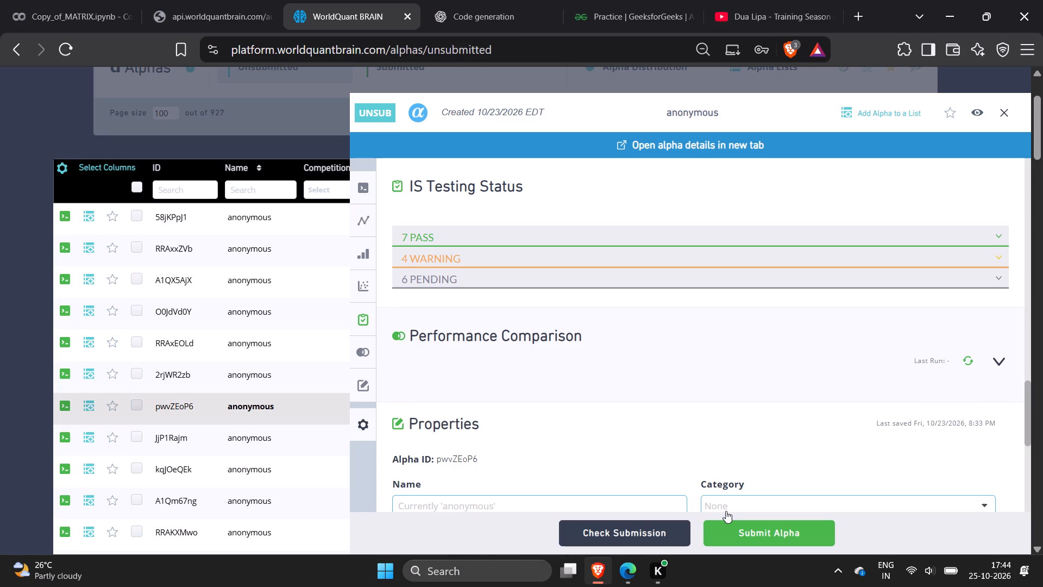
{"action": "left_click", "coordinate": [742, 534]}
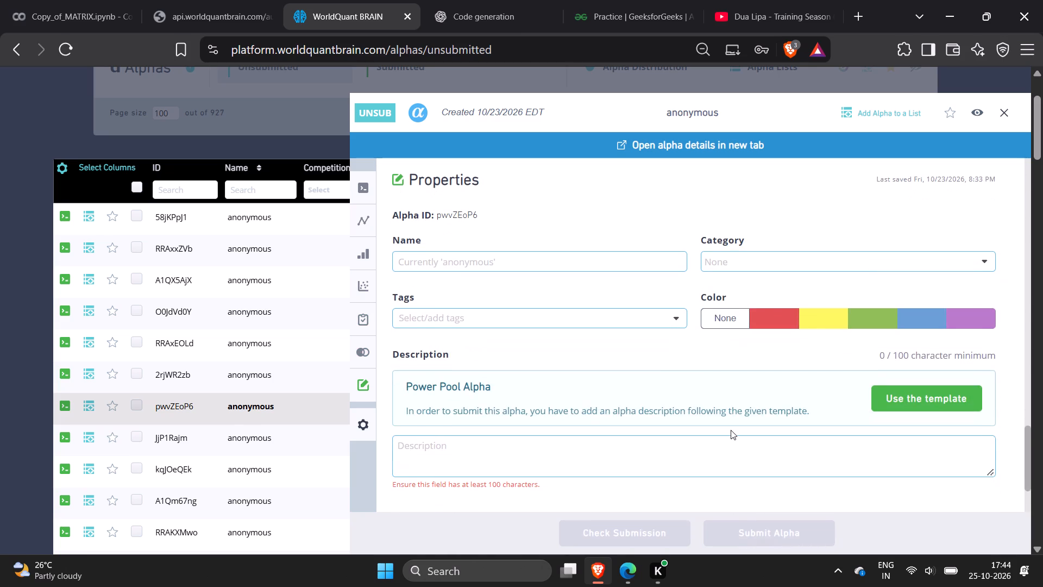
Close alpha pwvZEoP6's details and filter the unsubmitted alphas to a Sharpe of <-1.
{"action": "scroll", "coordinate": [731, 430], "scroll_direction": "up", "scroll_amount": 12}
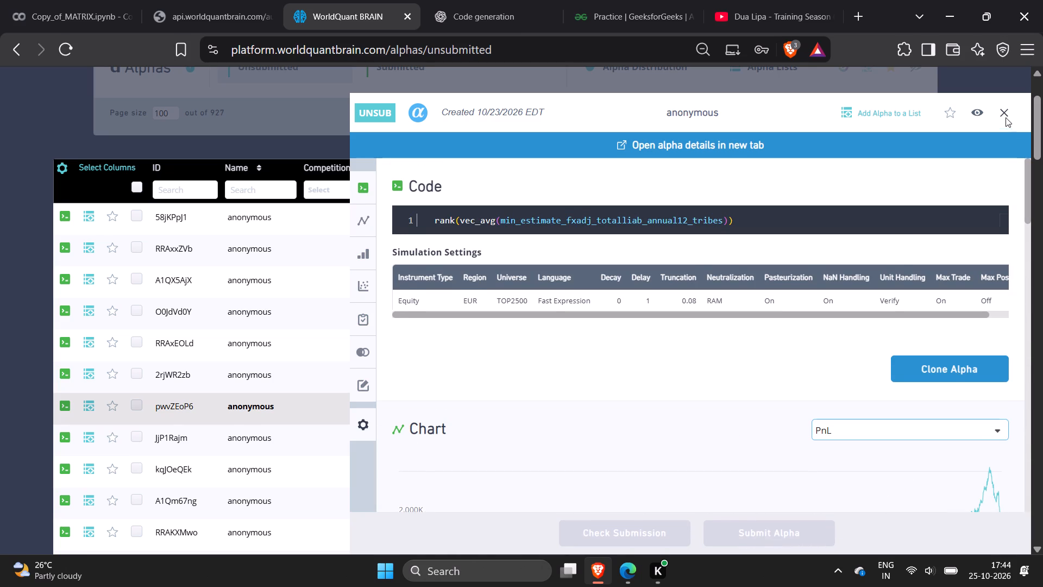
{"action": "left_click", "coordinate": [1004, 115]}
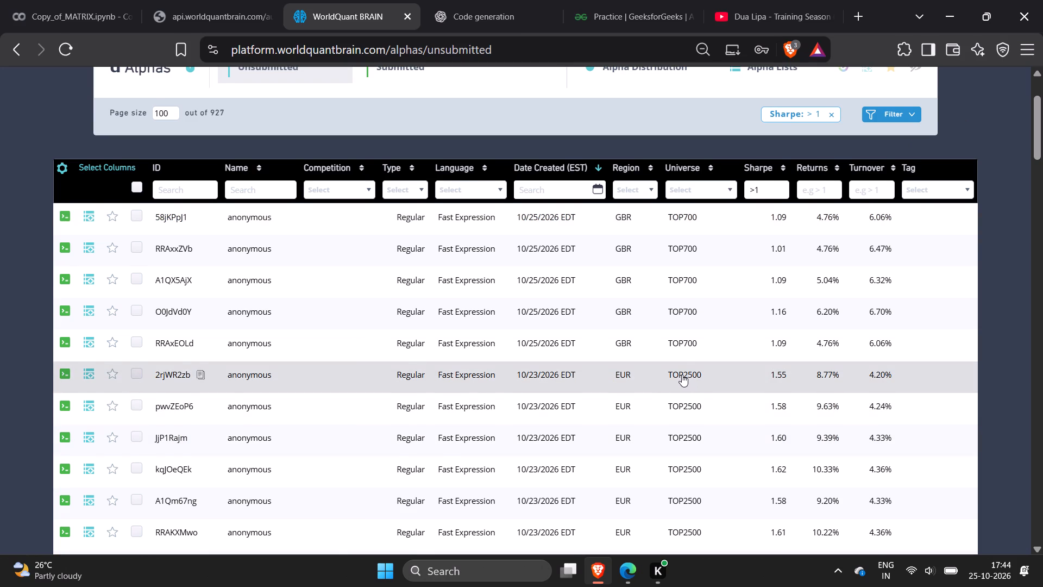
{"action": "scroll", "coordinate": [682, 374], "scroll_direction": "up", "scroll_amount": 1}
{"action": "left_click", "coordinate": [764, 241]}
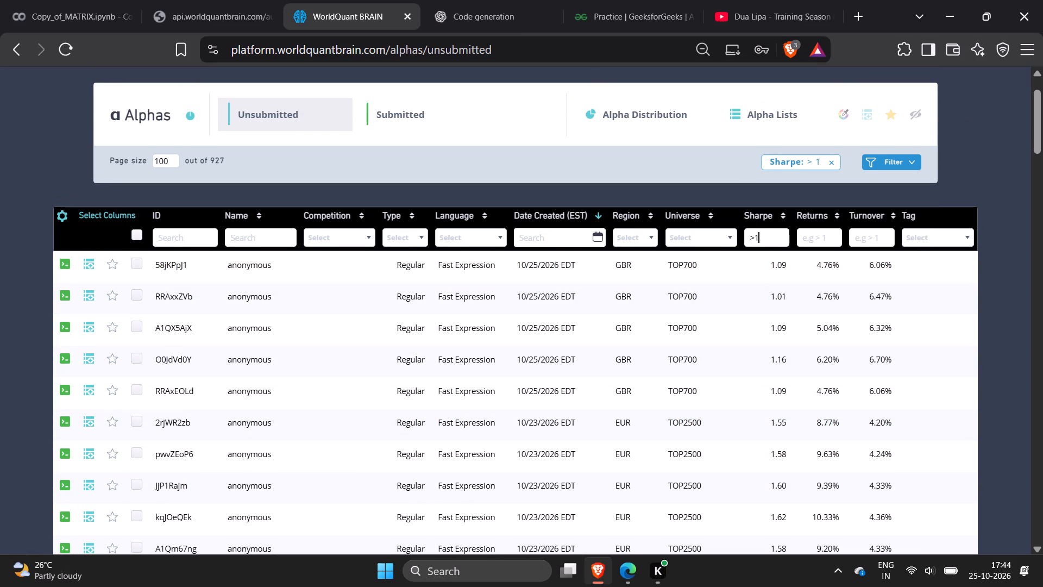
{"action": "key", "text": "BackSpace"}
{"action": "key", "text": "BackSpace"}
{"action": "key", "text": "BackSpace"}
{"action": "key", "text": "BackSpace"}
{"action": "key", "text": "BackSpace"}
{"action": "type", "text": "-1"}
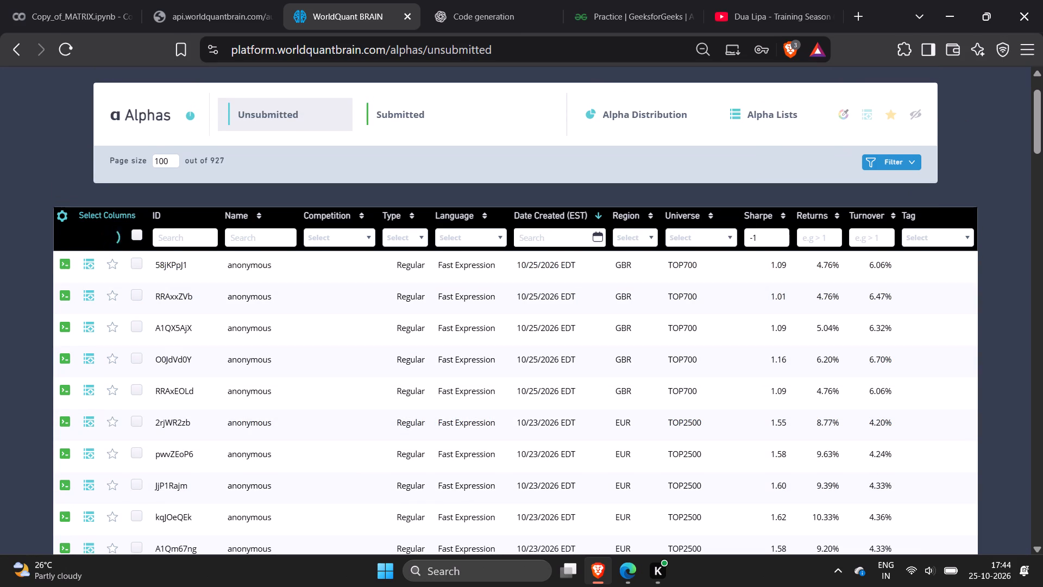
{"action": "key", "text": "BackSpace"}
{"action": "key", "text": "BackSpace"}
{"action": "key", "text": "BackSpace"}
{"action": "key", "text": "BackSpace"}
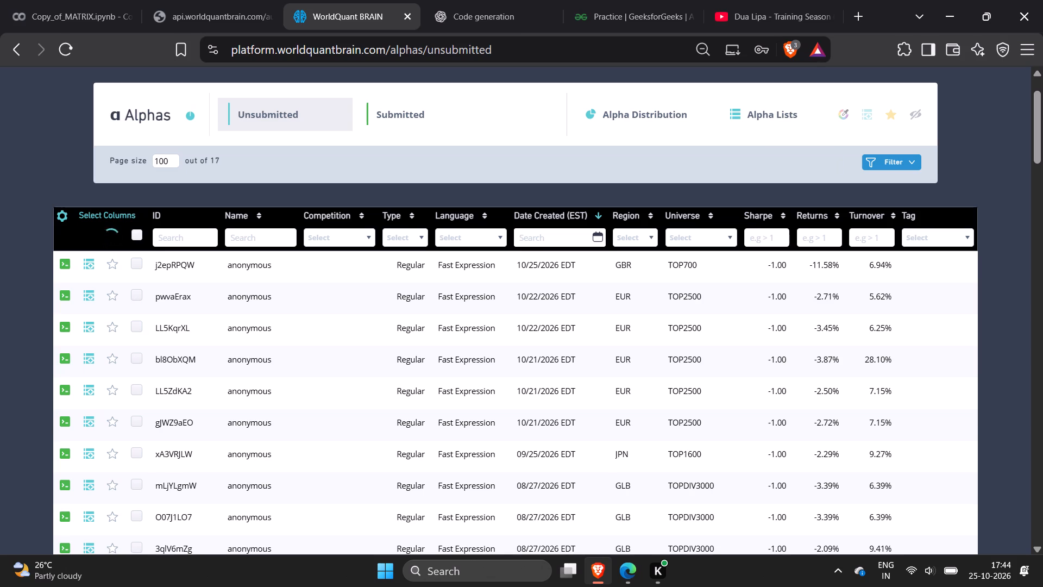
{"action": "type", "text": "<<<"}
{"action": "key", "text": "BackSpace"}
{"action": "key", "text": "BackSpace"}
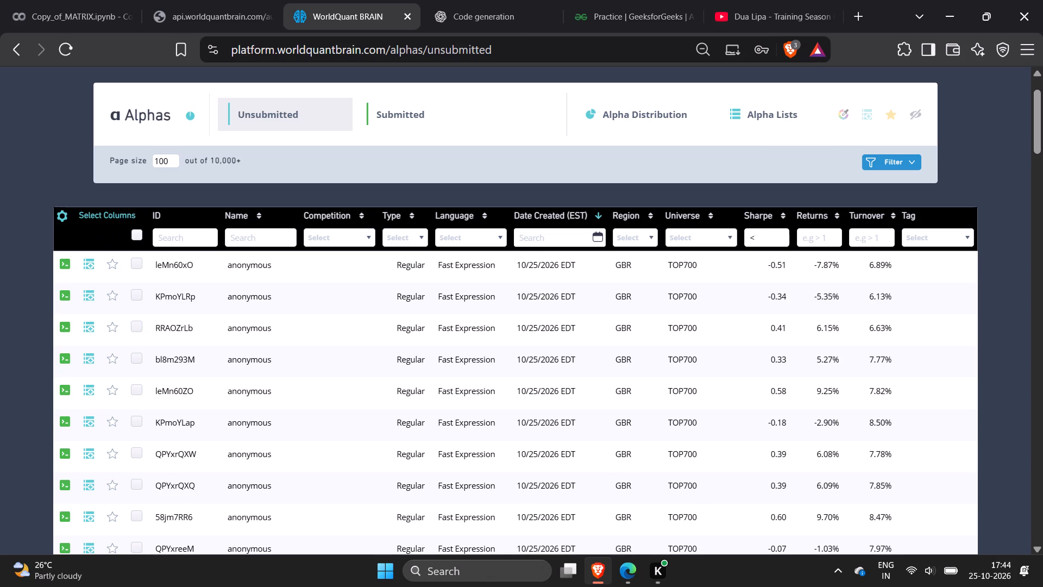
{"action": "type", "text": "-1"}
{"action": "key", "text": "Return"}
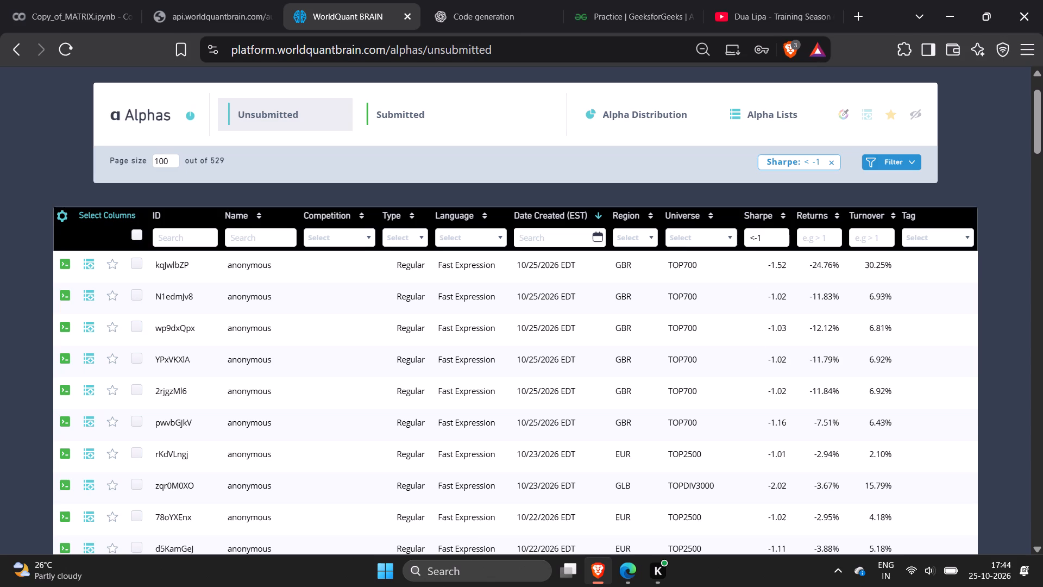
Check the code of alphas pwvbGjkV and 2rjgzMl6, then open alpha kqJwlbZP and clone it into the simulator.
{"action": "left_click", "coordinate": [724, 417]}
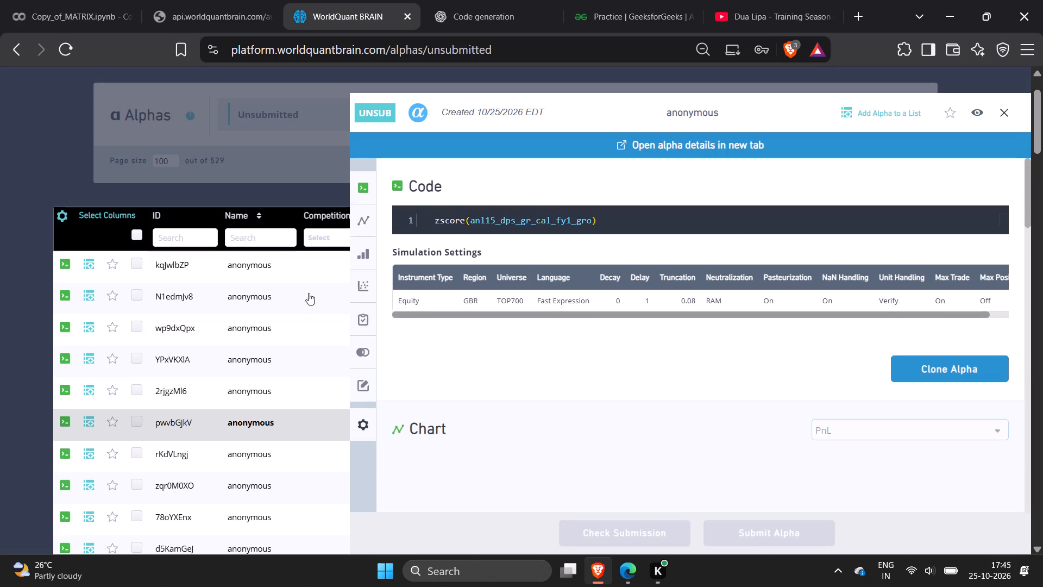
{"action": "left_click", "coordinate": [234, 389]}
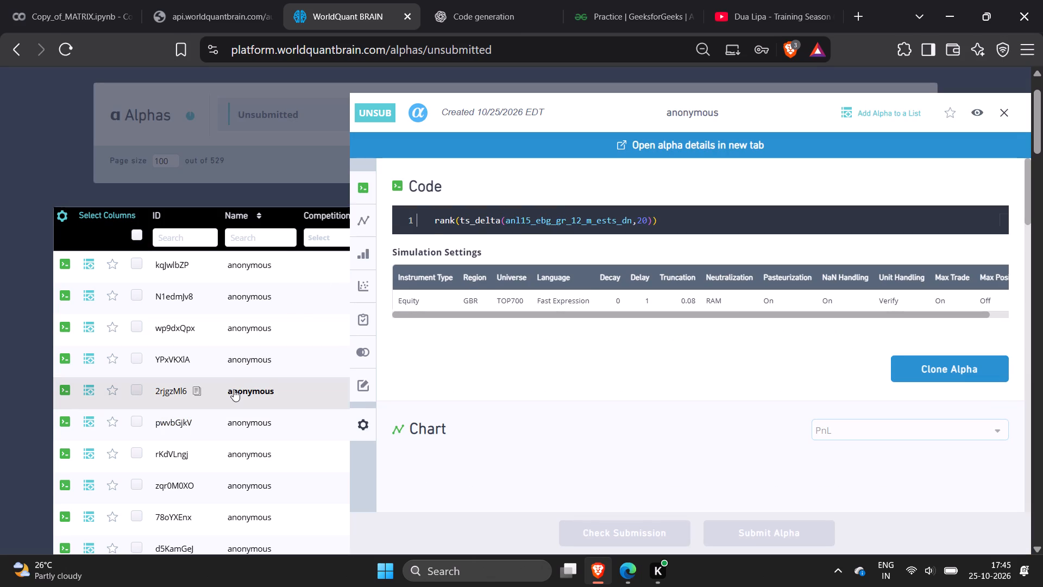
{"action": "left_click", "coordinate": [257, 269]}
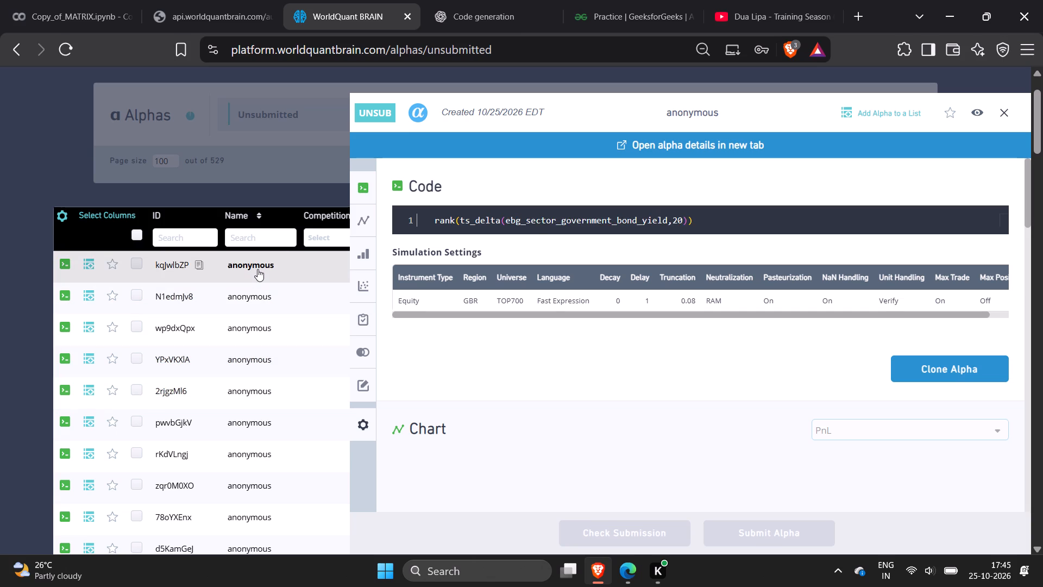
{"action": "left_click", "coordinate": [943, 372]}
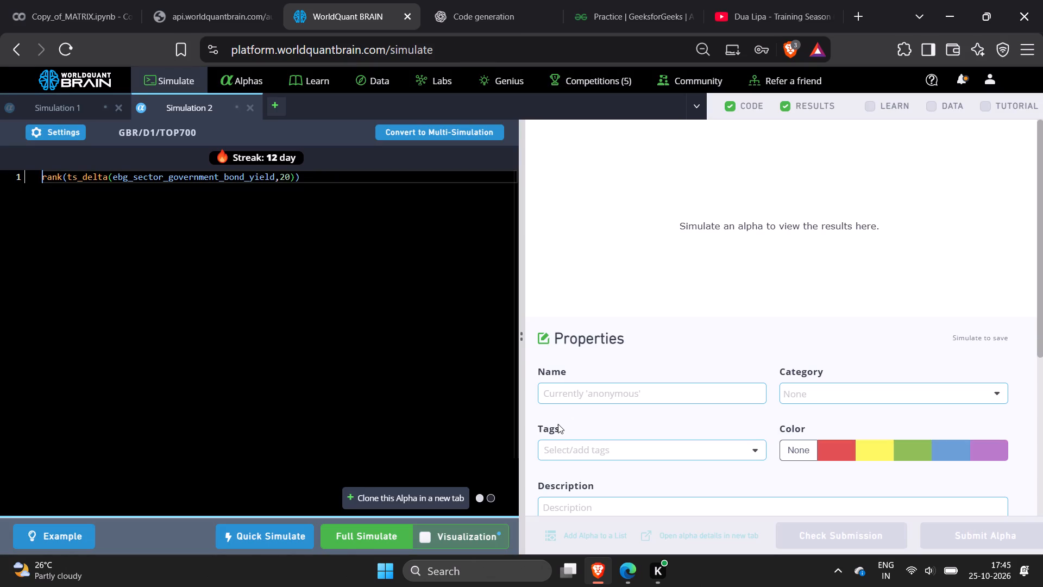
Negate the cloned expression to -rank(ts_delta(ebg_sector_government_bond_yield,20)) and run a full simulation.
{"action": "key", "text": "minus"}
{"action": "left_click", "coordinate": [375, 525]}
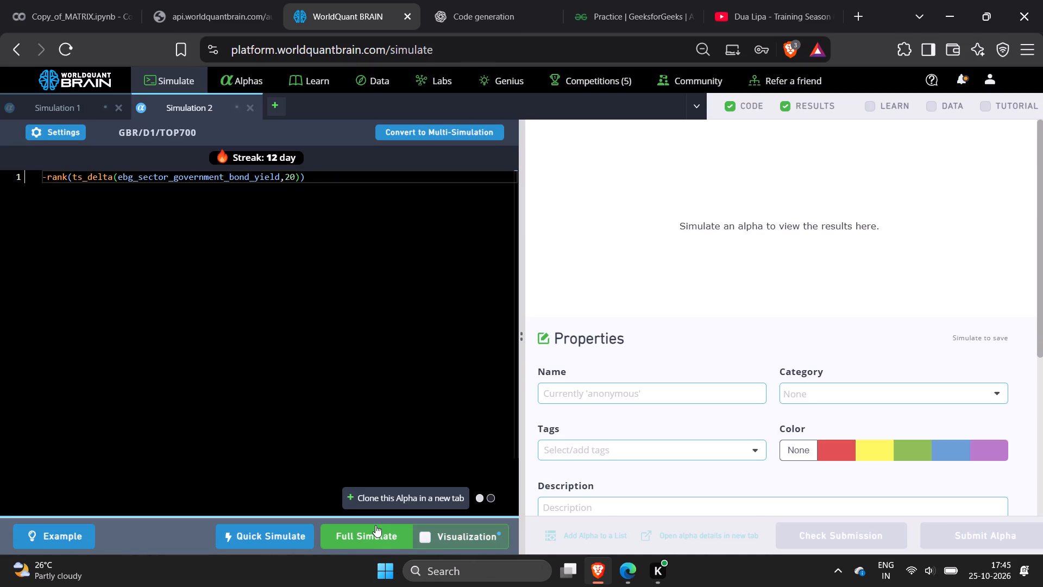
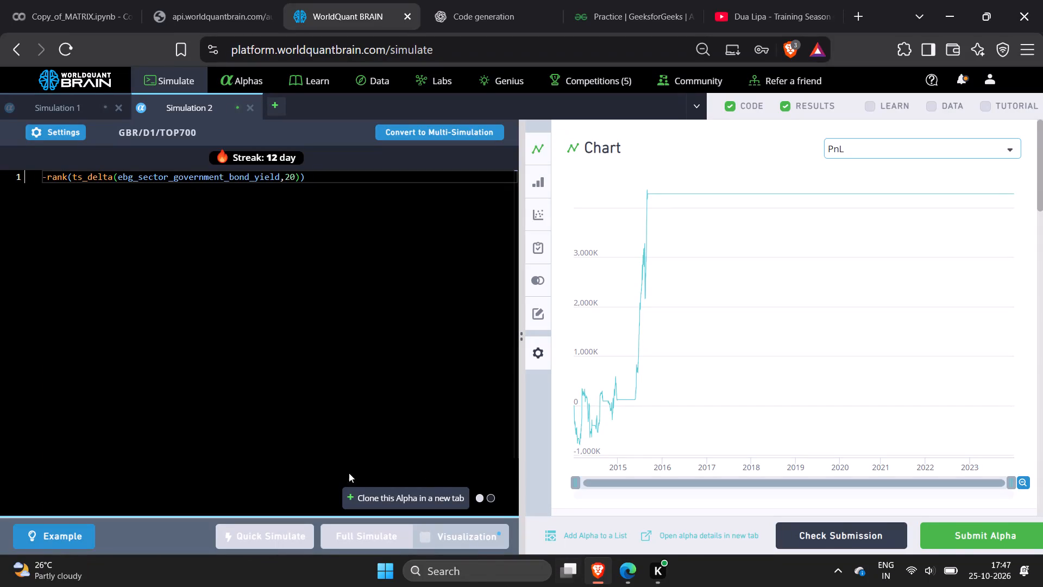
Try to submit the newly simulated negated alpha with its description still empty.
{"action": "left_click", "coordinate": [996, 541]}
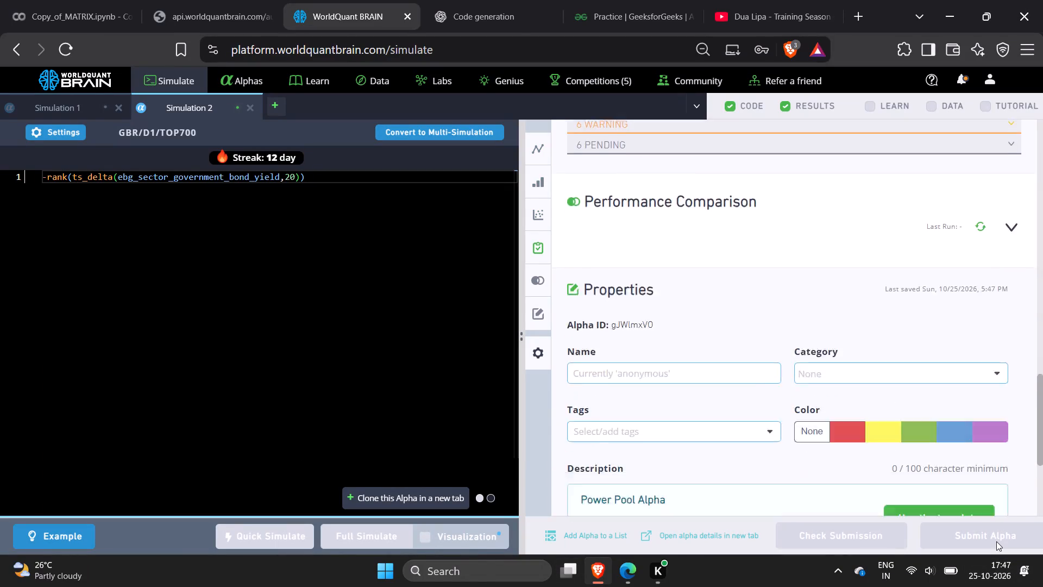
{"action": "scroll", "coordinate": [952, 429], "scroll_direction": "up", "scroll_amount": 18}
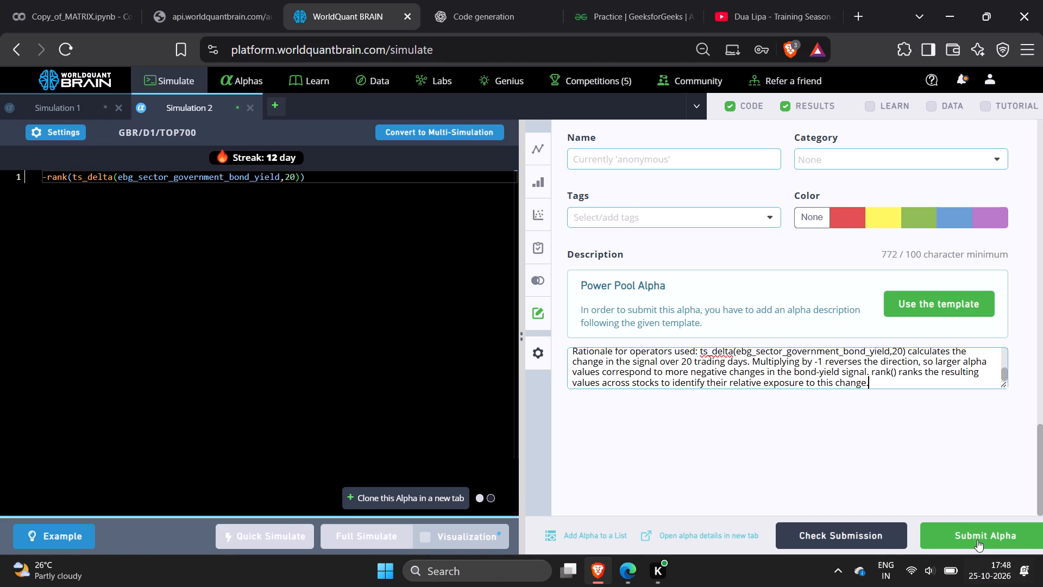
Submit the alpha -rank(ts_delta(ebg_sector_government_bond_yield,20)) with its description filled in.
{"action": "left_click", "coordinate": [977, 540]}
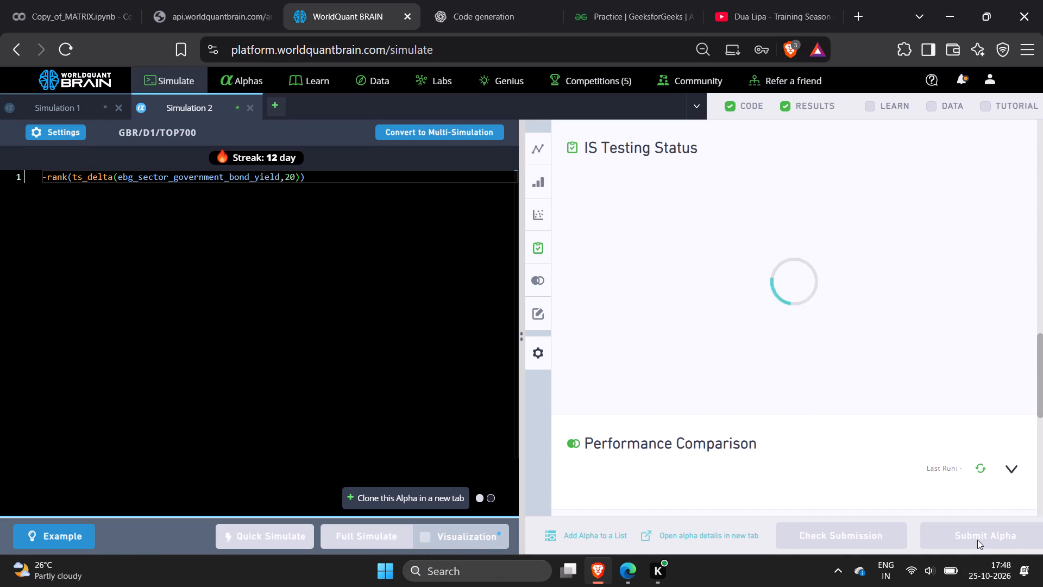
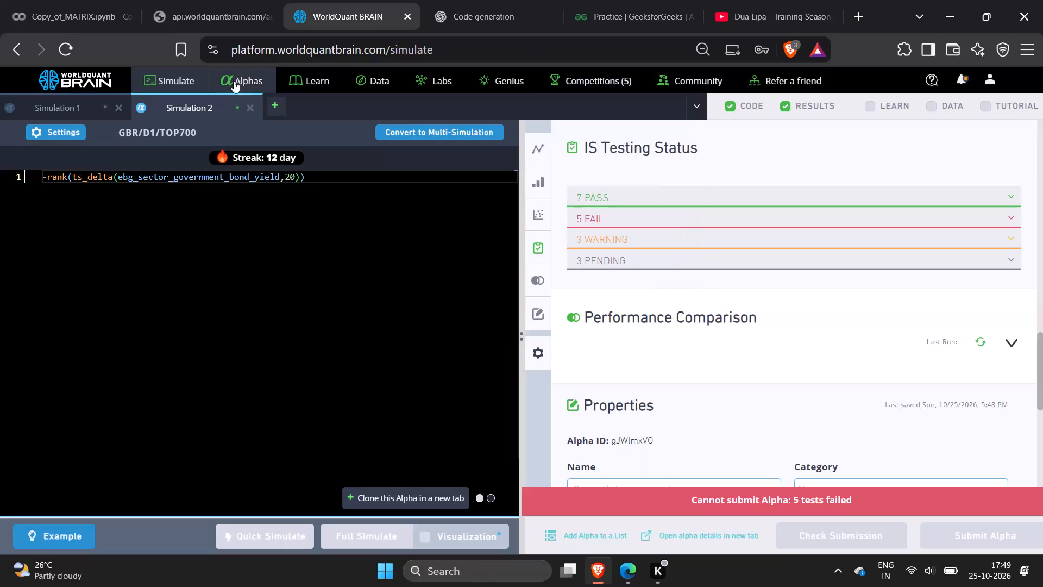
Open the details page of the unsubmitted alpha -rank(ts_delta(ebg_sector_government_bond_yield,20)) in a new browser tab.
{"action": "scroll", "coordinate": [823, 368], "scroll_direction": "down", "scroll_amount": 1}
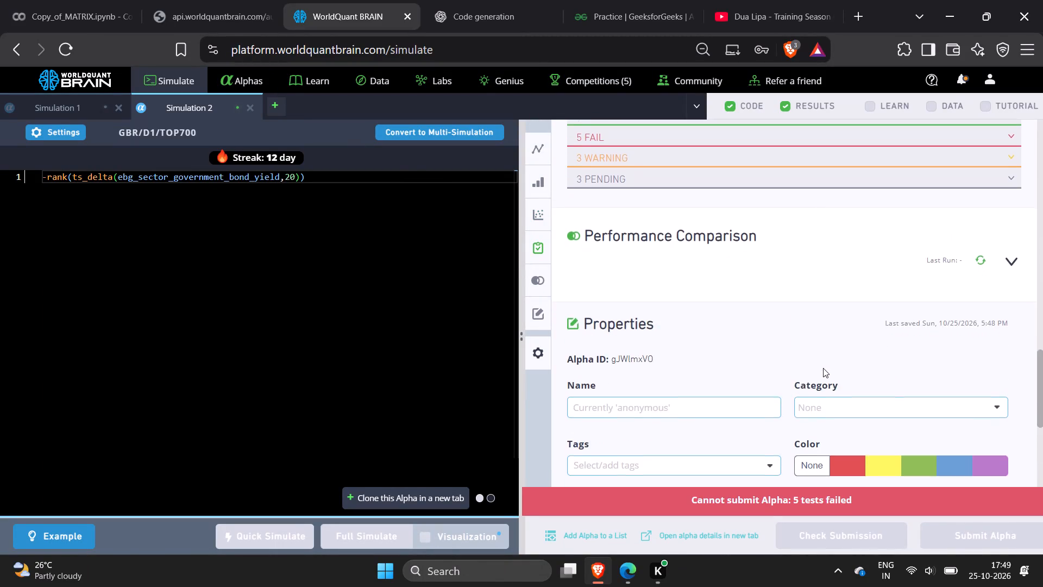
{"action": "scroll", "coordinate": [823, 368], "scroll_direction": "up", "scroll_amount": 3}
{"action": "scroll", "coordinate": [823, 368], "scroll_direction": "down", "scroll_amount": 6}
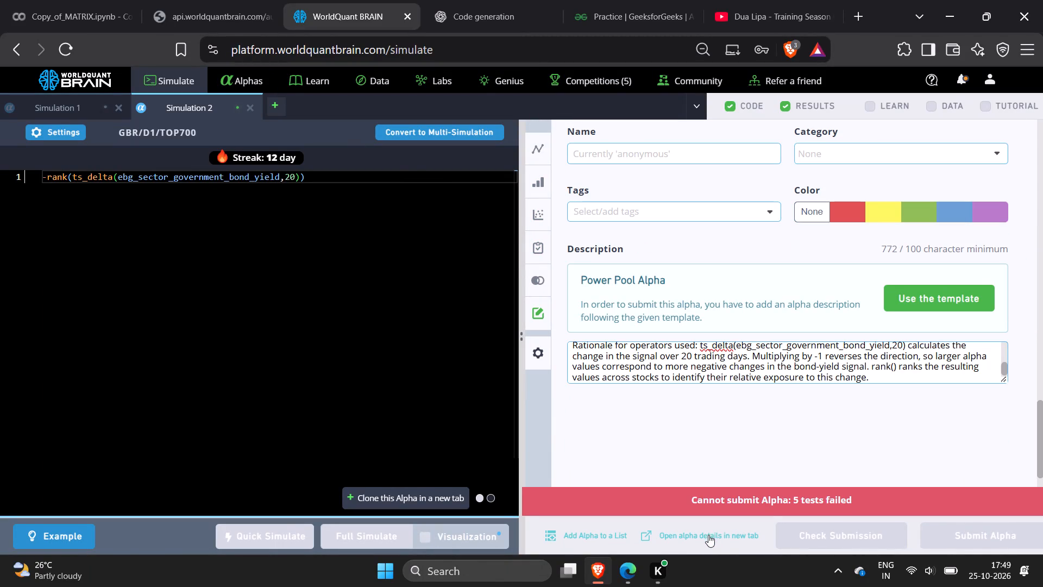
{"action": "left_click", "coordinate": [709, 535]}
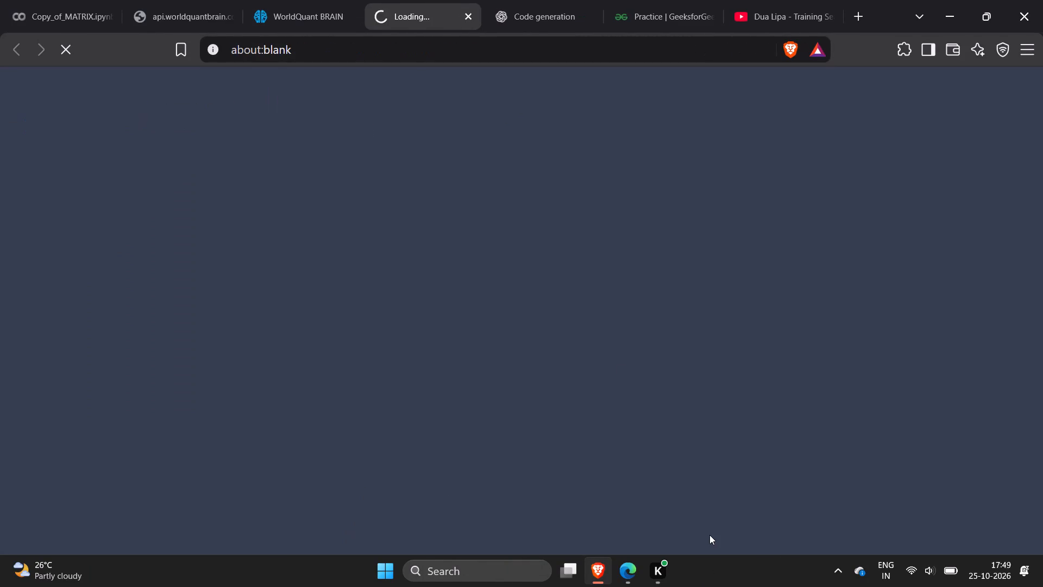
{"action": "left_click", "coordinate": [238, 0]}
{"action": "left_click", "coordinate": [310, 0]}
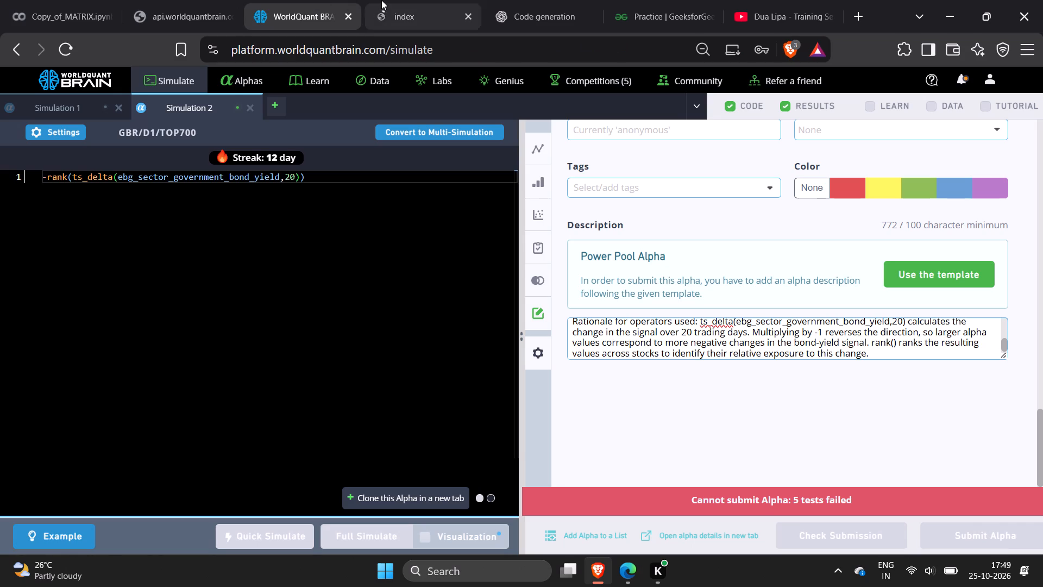
{"action": "left_click", "coordinate": [381, 0]}
{"action": "left_click_drag", "start_coordinate": [328, 0], "coordinate": [417, 0]}
{"action": "left_click", "coordinate": [417, 0]}
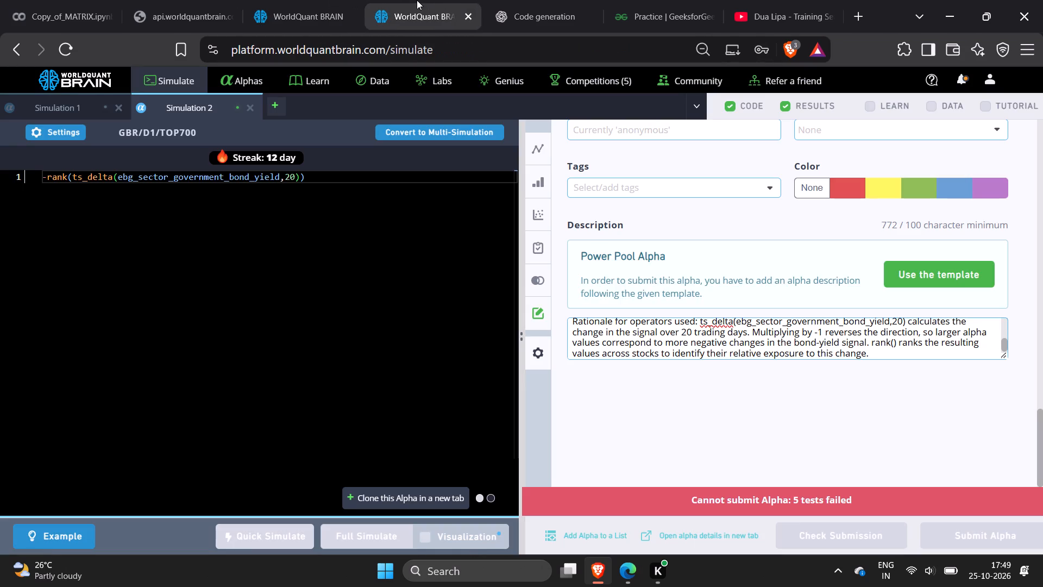
{"action": "left_click", "coordinate": [344, 0]}
{"action": "left_click_drag", "start_coordinate": [344, 0], "coordinate": [442, 0]}
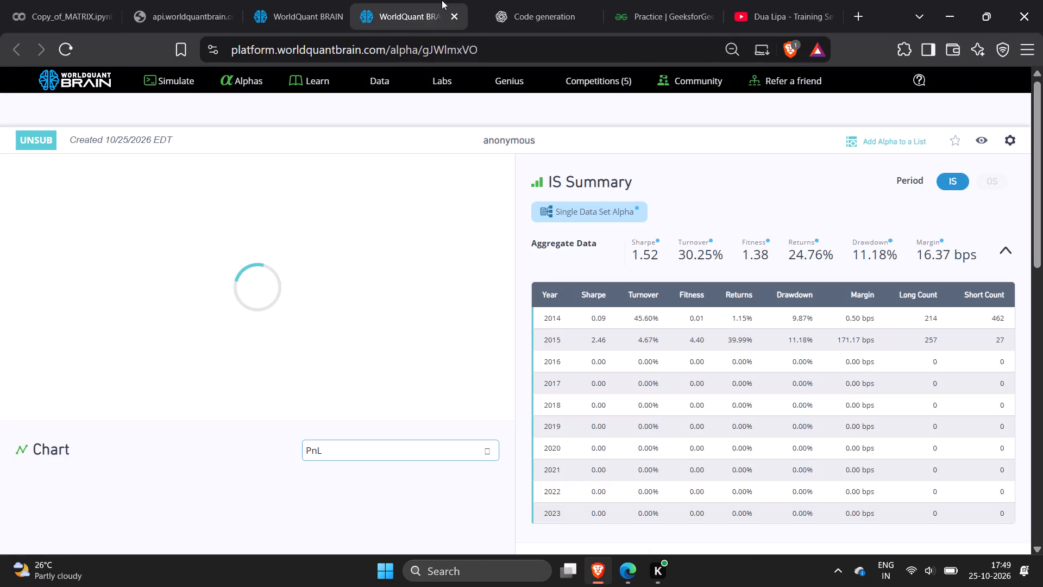
Try again to submit the GBR/TOP700 alpha, this time from its details page.
{"action": "scroll", "coordinate": [642, 335], "scroll_direction": "down", "scroll_amount": 1}
{"action": "scroll", "coordinate": [642, 335], "scroll_direction": "up", "scroll_amount": 1}
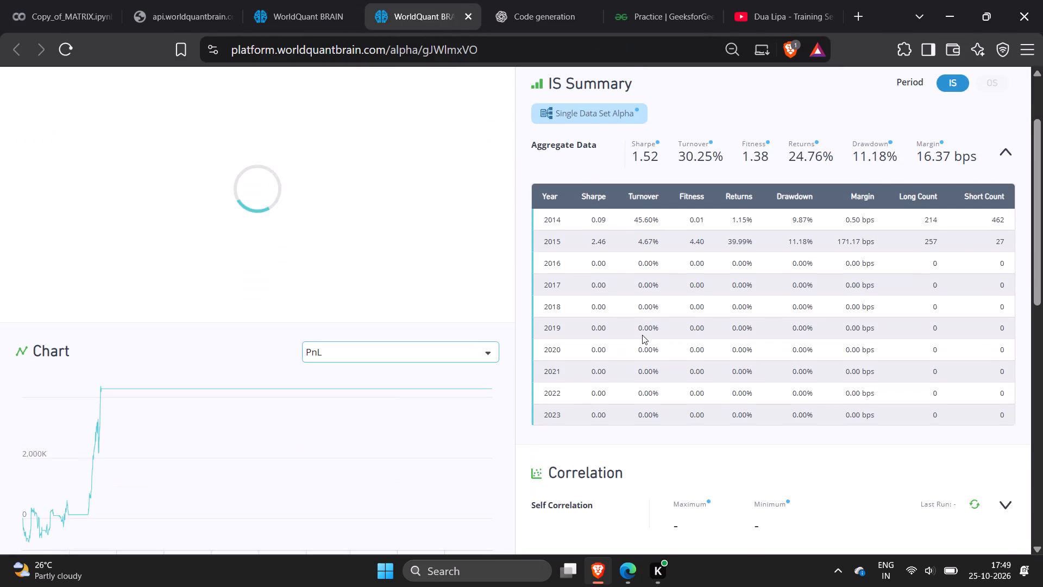
{"action": "scroll", "coordinate": [642, 335], "scroll_direction": "up", "scroll_amount": 2}
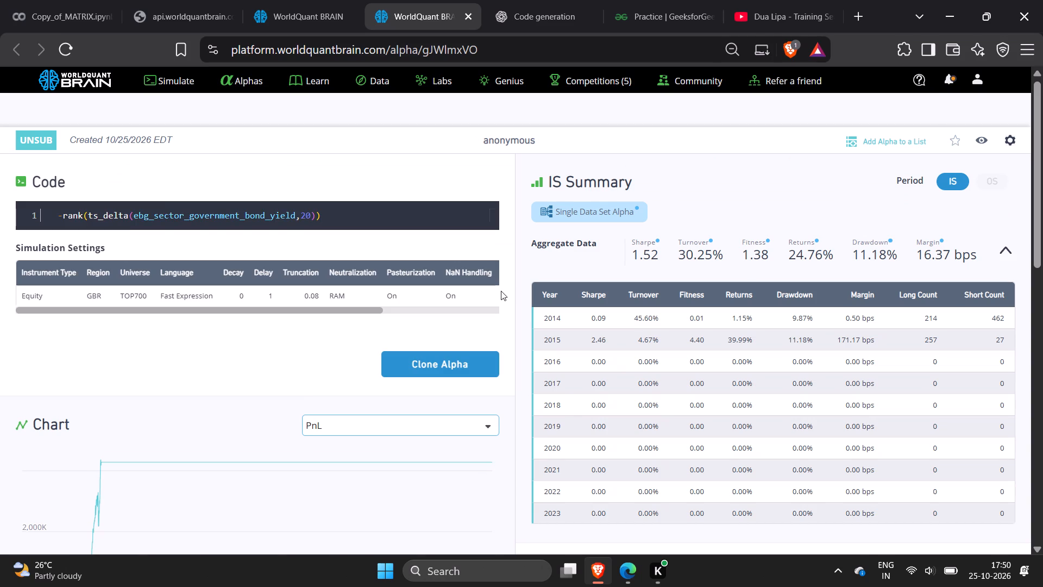
{"action": "scroll", "coordinate": [501, 291], "scroll_direction": "down", "scroll_amount": 5}
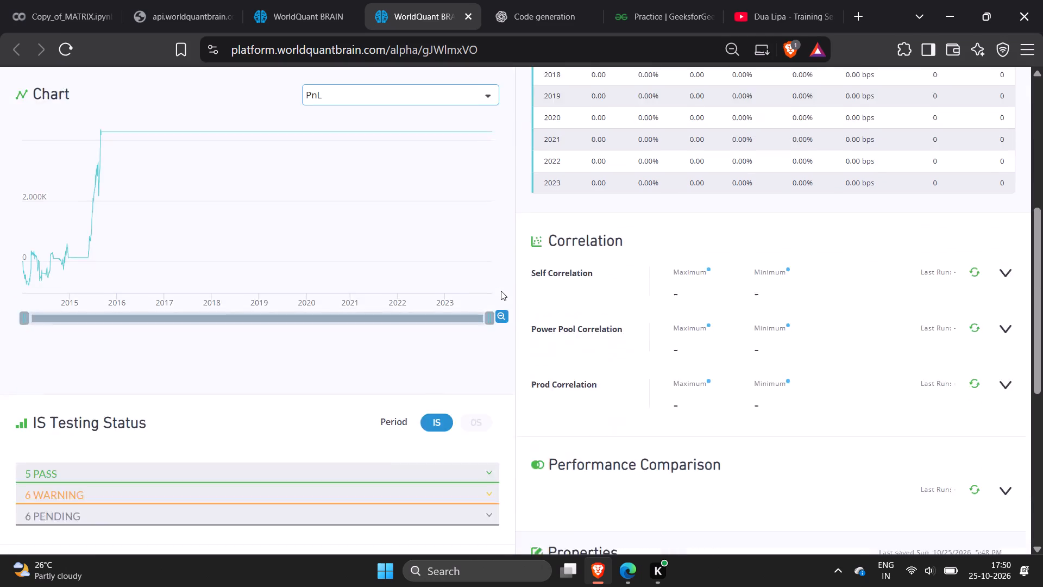
{"action": "scroll", "coordinate": [501, 291], "scroll_direction": "down", "scroll_amount": 4}
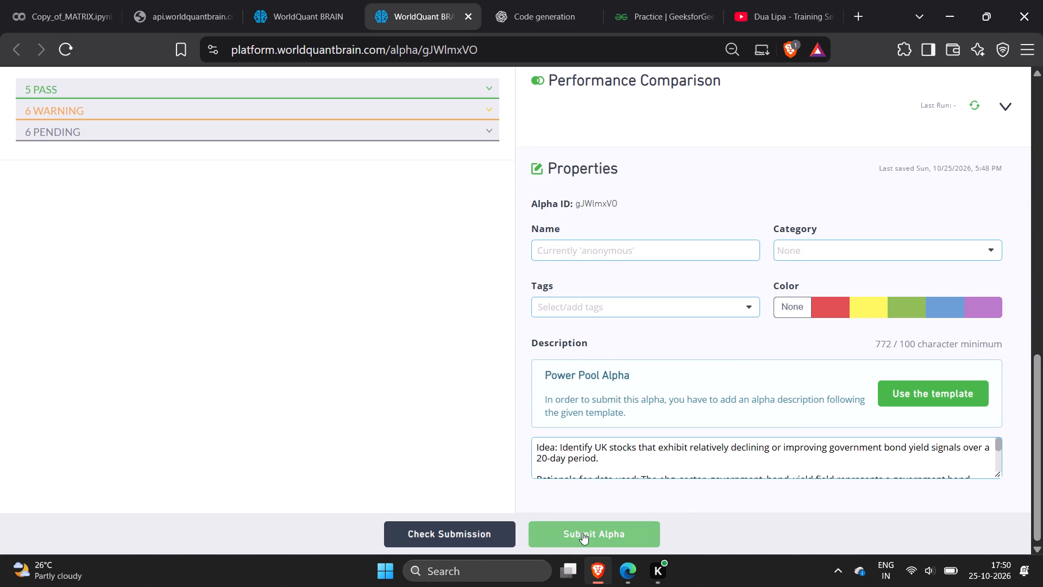
{"action": "left_click", "coordinate": [582, 533]}
Expand the failed tests under IS Testing Status to read why the alpha cannot be submitted.
{"action": "scroll", "coordinate": [573, 384], "scroll_direction": "up", "scroll_amount": 1}
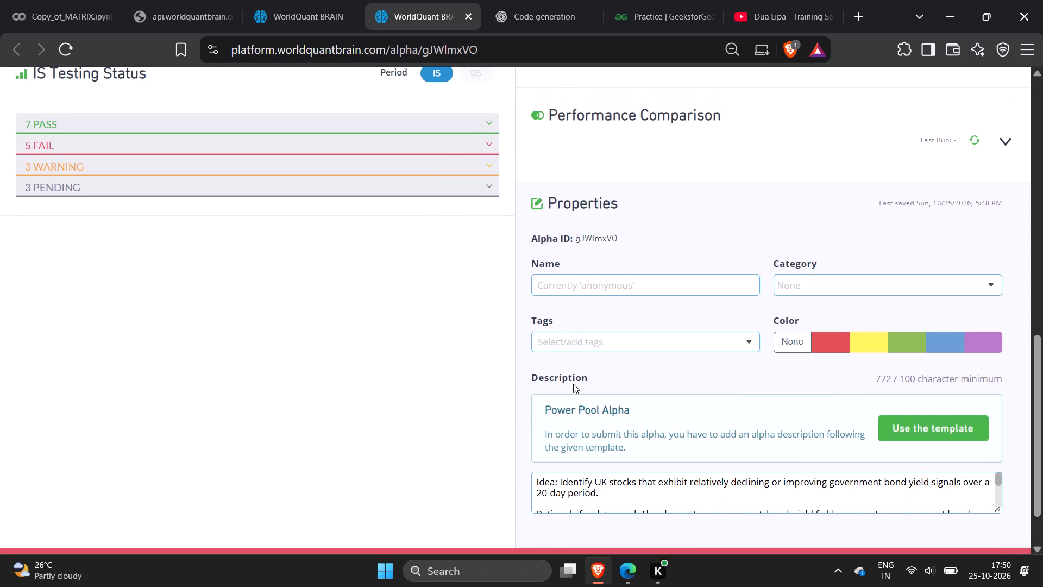
{"action": "left_click", "coordinate": [419, 136]}
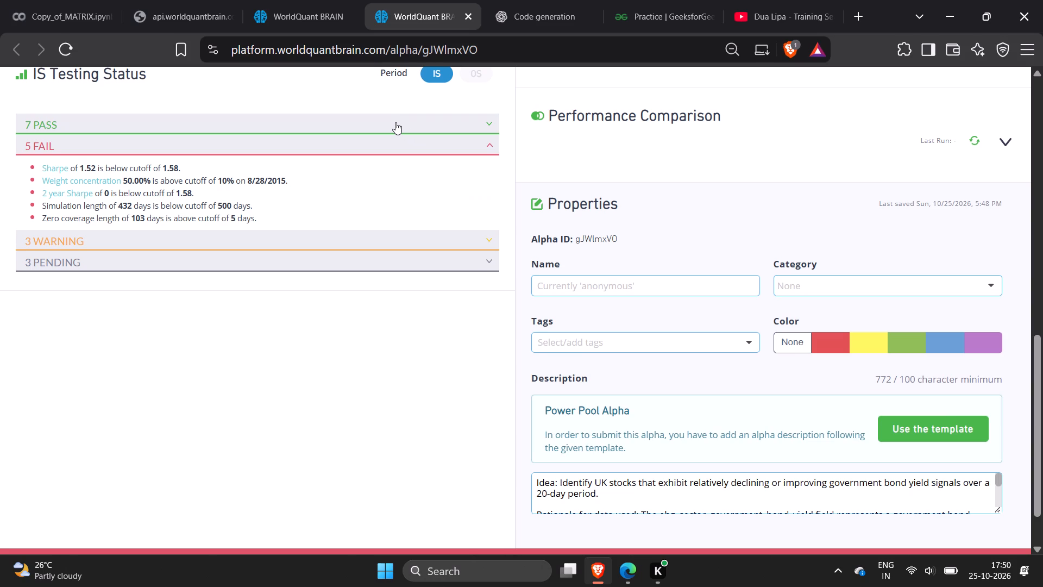
Clone the alpha into a new simulation and run a Quick Simulate on the unchanged expression.
{"action": "scroll", "coordinate": [395, 122], "scroll_direction": "up", "scroll_amount": 7}
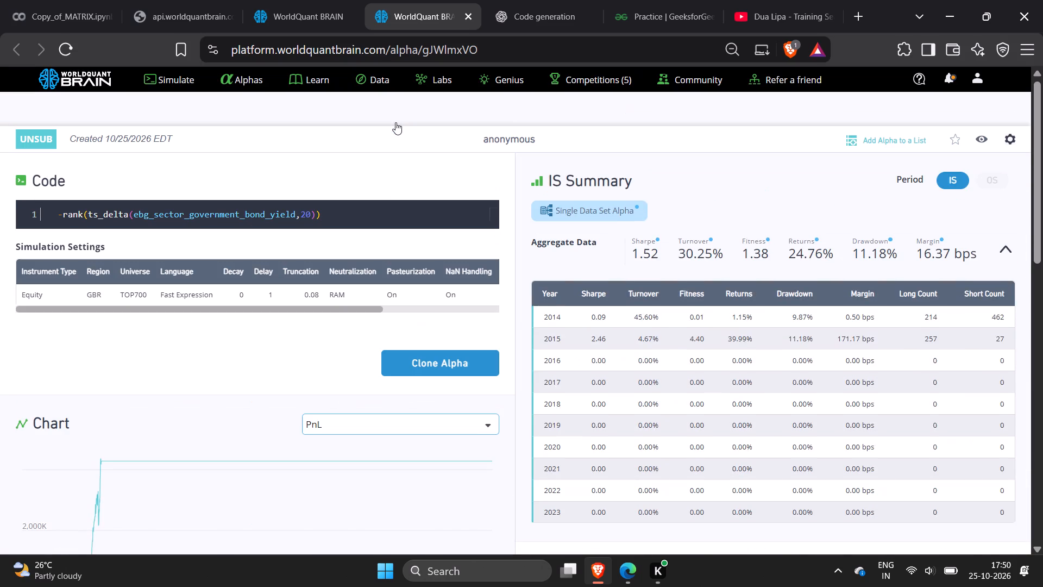
{"action": "left_click", "coordinate": [408, 354]}
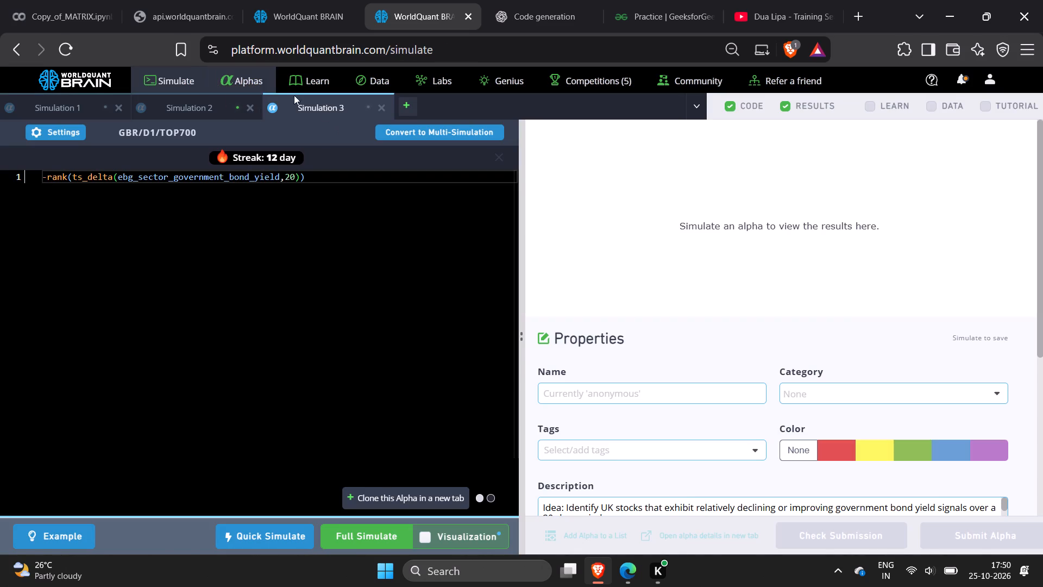
{"action": "left_click", "coordinate": [277, 529]}
{"action": "scroll", "coordinate": [585, 419], "scroll_direction": "down", "scroll_amount": 2}
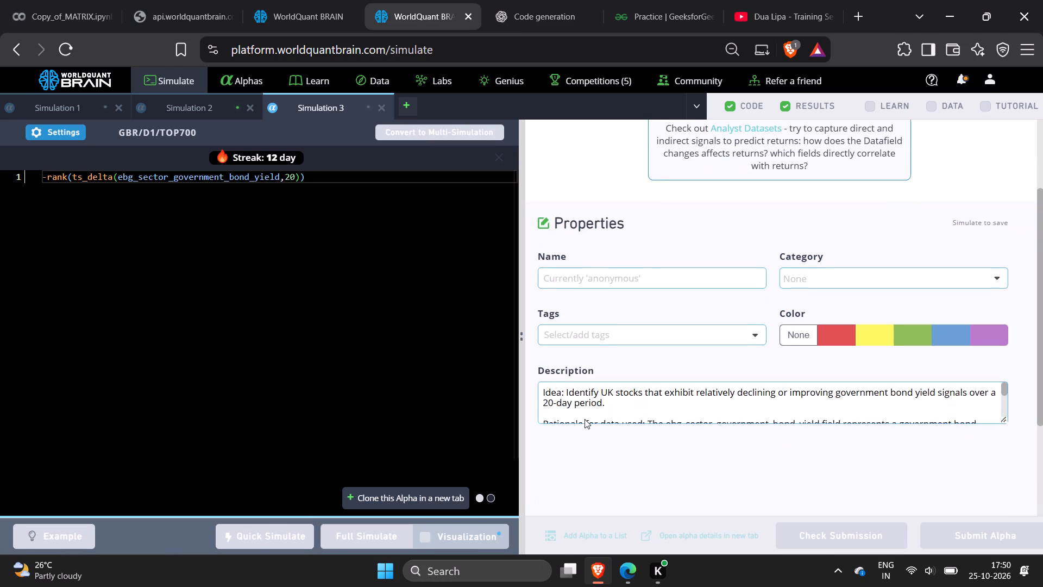
{"action": "scroll", "coordinate": [585, 419], "scroll_direction": "down", "scroll_amount": 6}
{"action": "scroll", "coordinate": [585, 419], "scroll_direction": "up", "scroll_amount": 5}
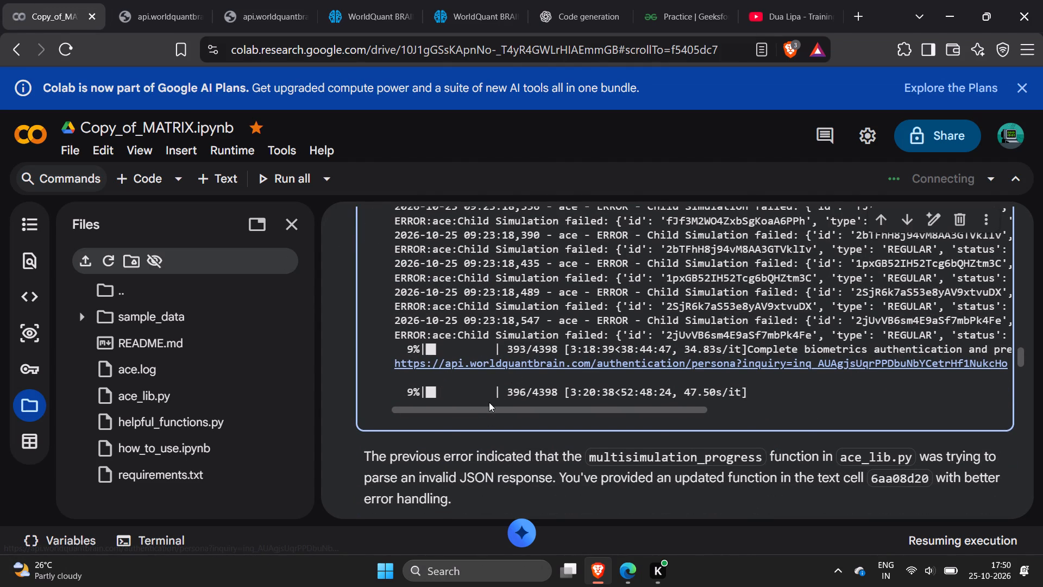
{"action": "left_click_drag", "start_coordinate": [493, 408], "coordinate": [746, 408]}
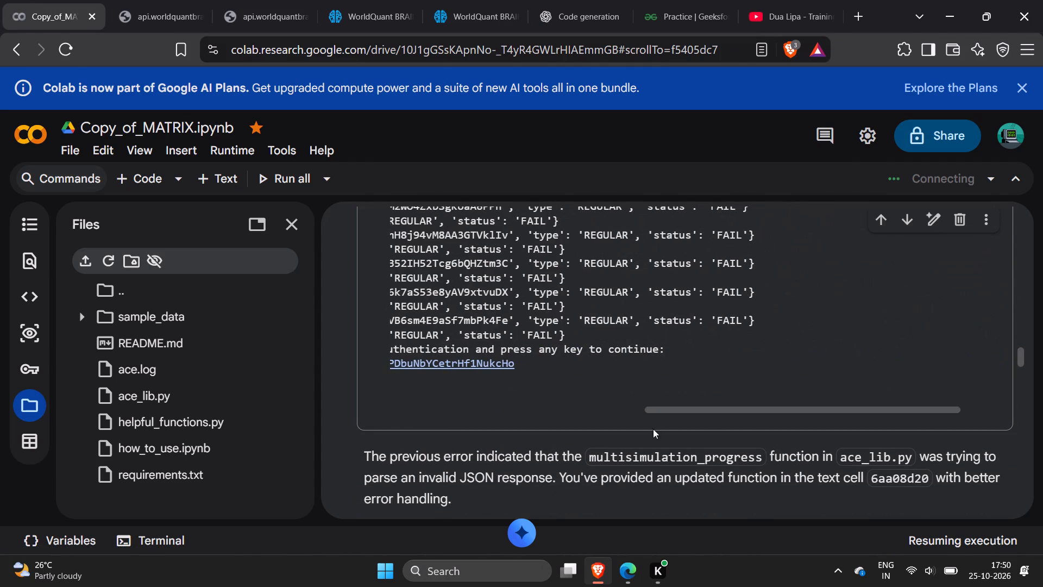
{"action": "left_click_drag", "start_coordinate": [675, 408], "coordinate": [455, 397]}
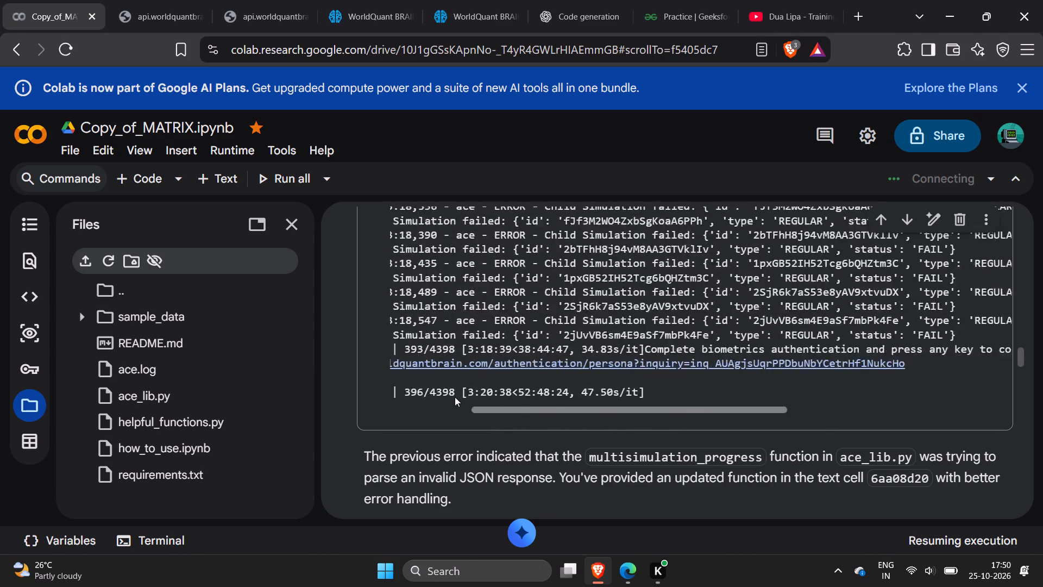
{"action": "left_click_drag", "start_coordinate": [455, 397], "coordinate": [412, 393]}
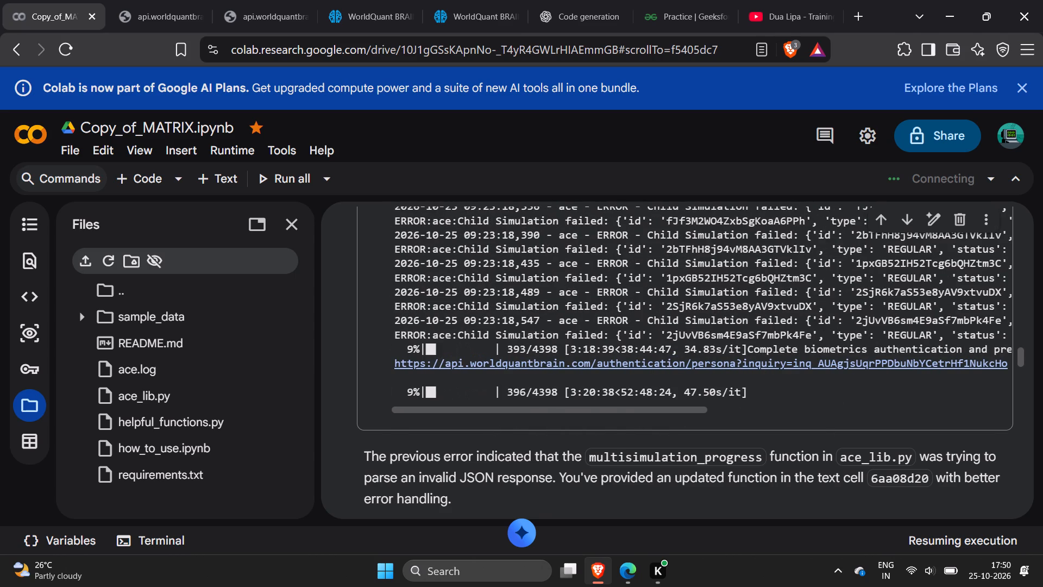
{"action": "scroll", "coordinate": [530, 326], "scroll_direction": "up", "scroll_amount": 3}
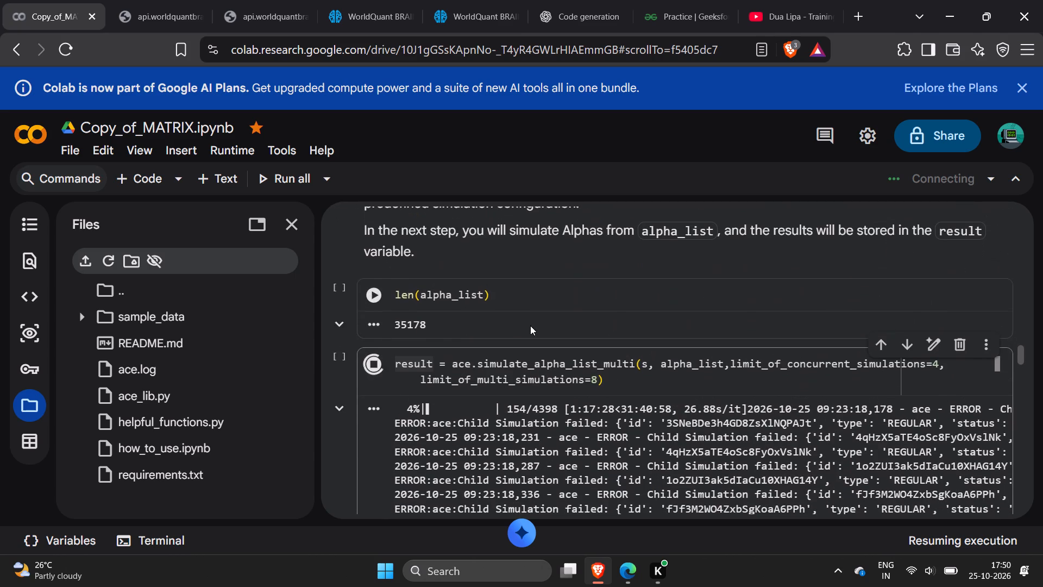
{"action": "scroll", "coordinate": [530, 326], "scroll_direction": "down", "scroll_amount": 1}
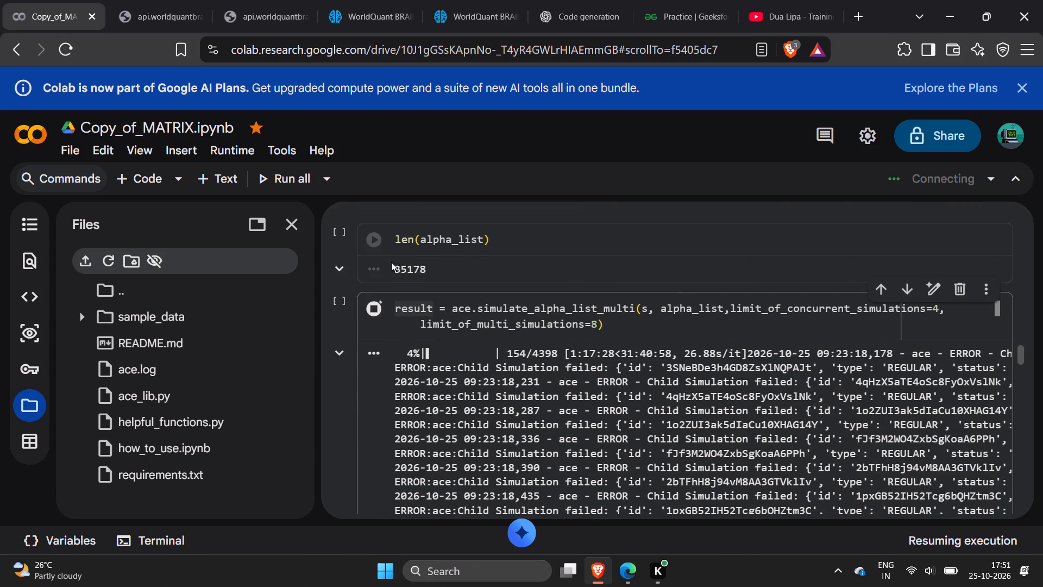
{"action": "scroll", "coordinate": [419, 381], "scroll_direction": "down", "scroll_amount": 3}
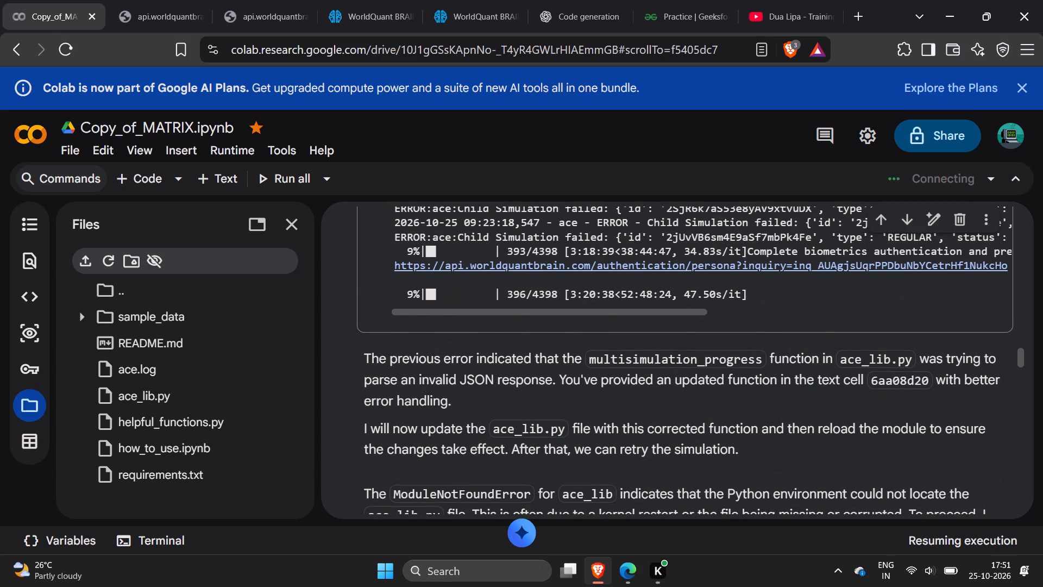
{"action": "scroll", "coordinate": [419, 381], "scroll_direction": "down", "scroll_amount": 1}
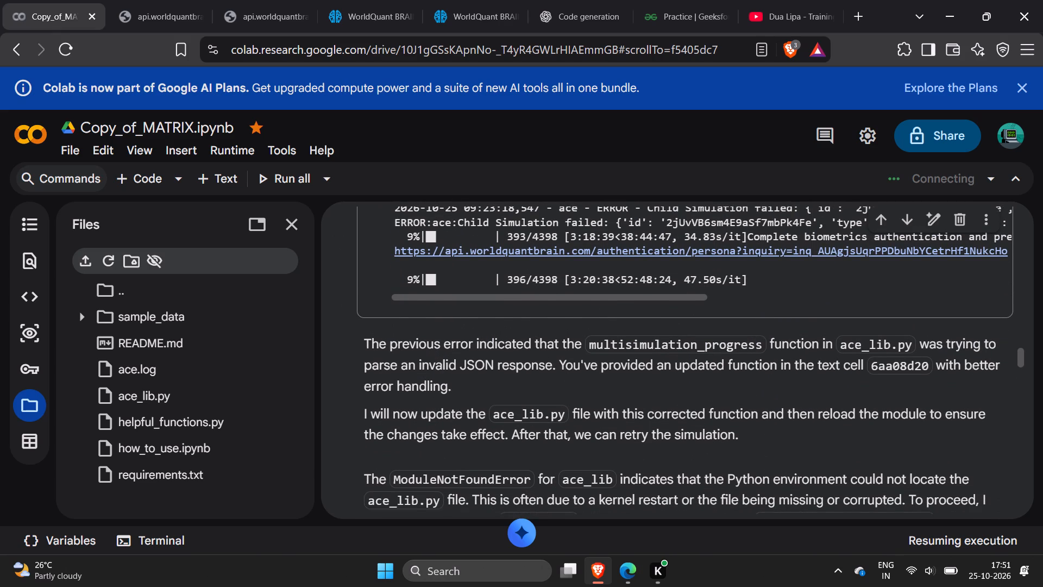
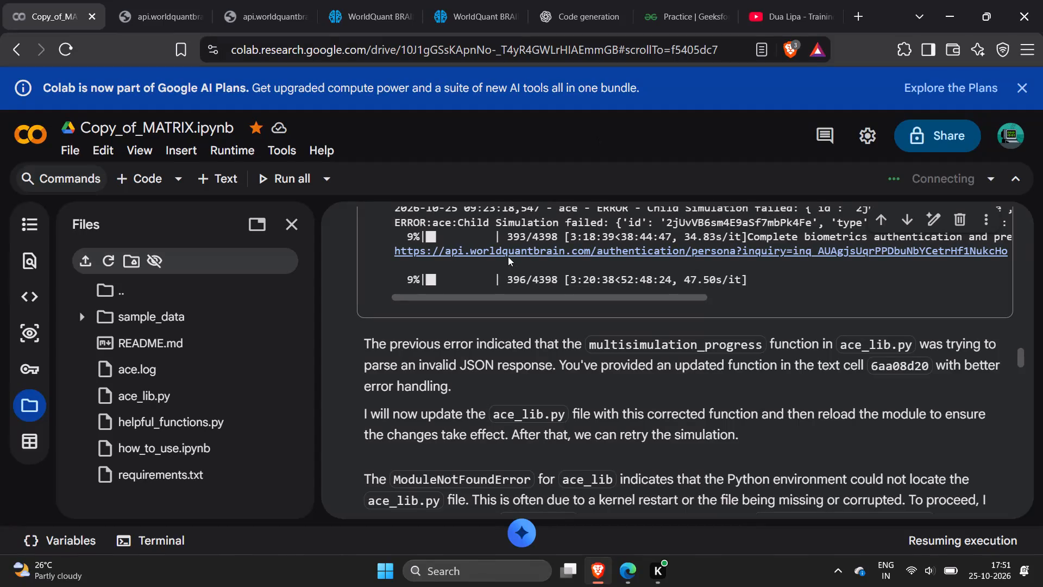
{"action": "scroll", "coordinate": [441, 305], "scroll_direction": "up", "scroll_amount": 1}
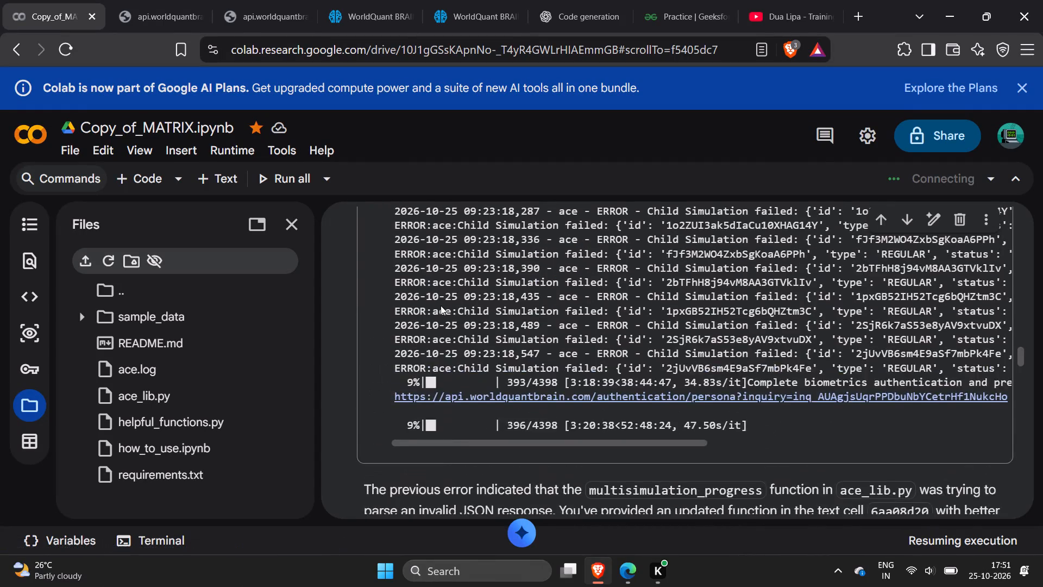
{"action": "scroll", "coordinate": [441, 305], "scroll_direction": "up", "scroll_amount": 2}
{"action": "scroll", "coordinate": [441, 305], "scroll_direction": "down", "scroll_amount": 1}
{"action": "scroll", "coordinate": [441, 305], "scroll_direction": "up", "scroll_amount": 18}
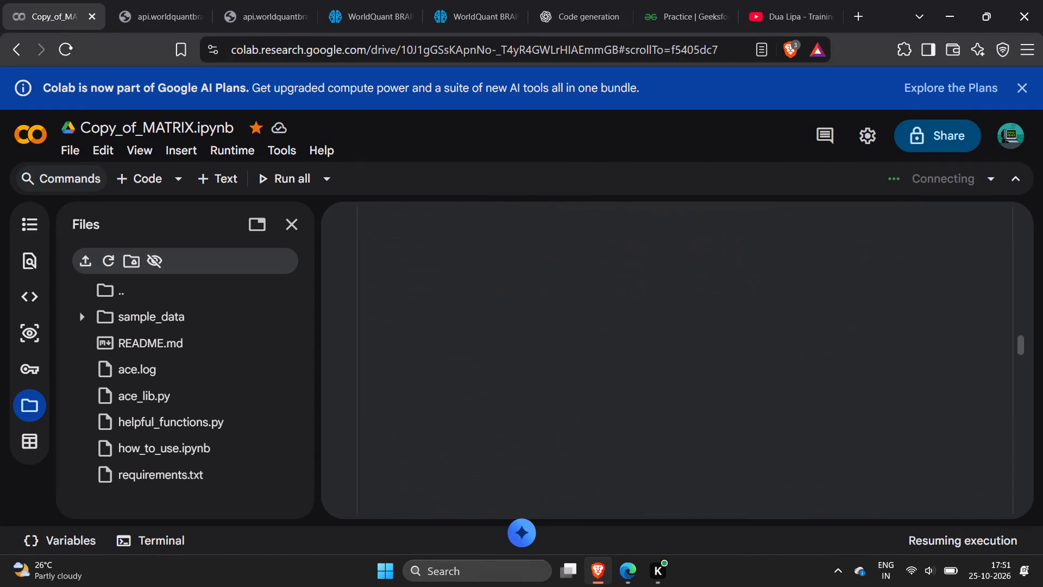
{"action": "scroll", "coordinate": [441, 305], "scroll_direction": "up", "scroll_amount": 20}
{"action": "scroll", "coordinate": [441, 305], "scroll_direction": "up", "scroll_amount": 20}
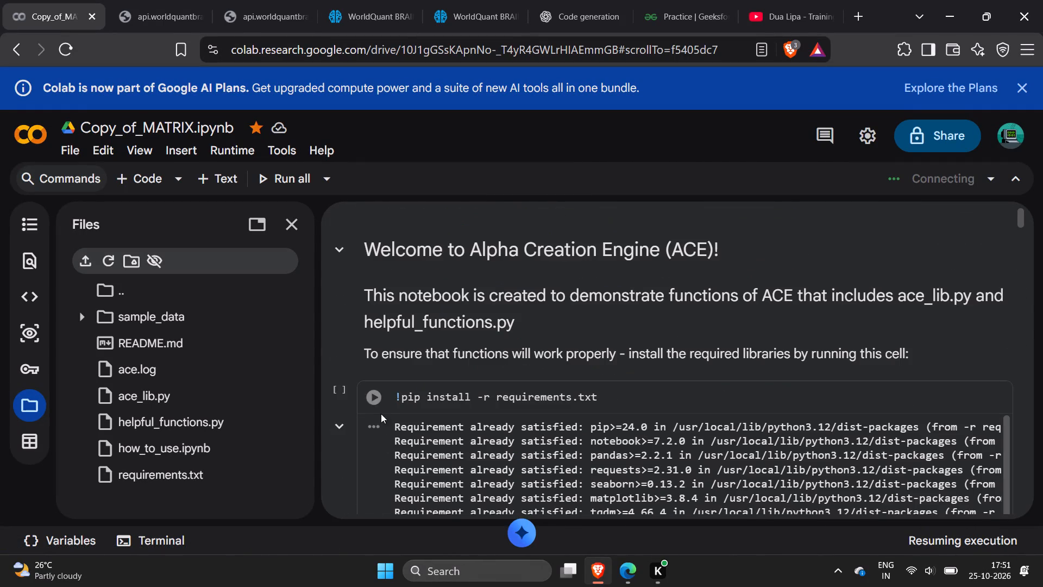
{"action": "scroll", "coordinate": [459, 414], "scroll_direction": "down", "scroll_amount": 9}
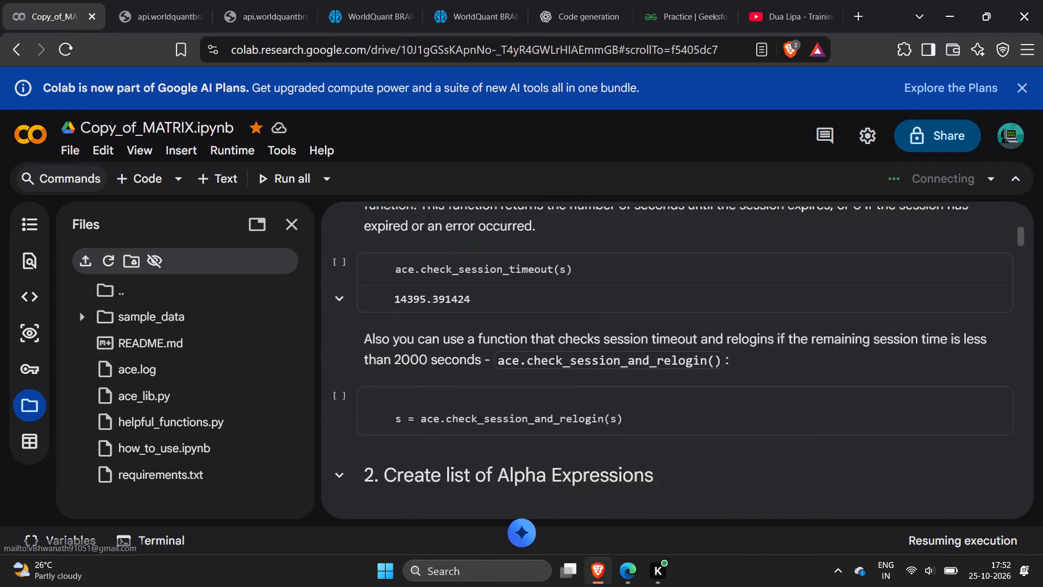
{"action": "scroll", "coordinate": [459, 414], "scroll_direction": "down", "scroll_amount": 15}
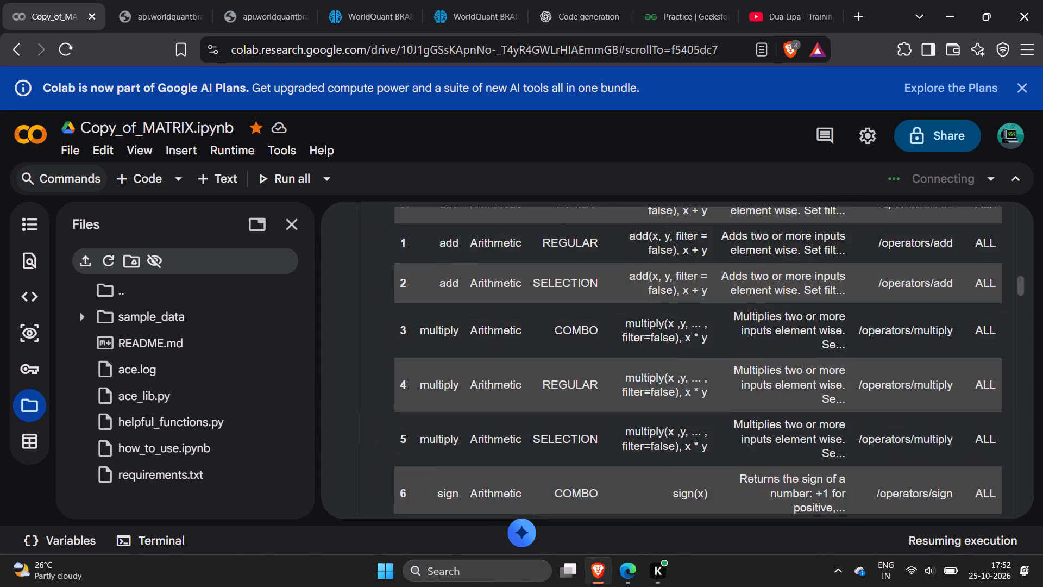
{"action": "scroll", "coordinate": [459, 414], "scroll_direction": "down", "scroll_amount": 15}
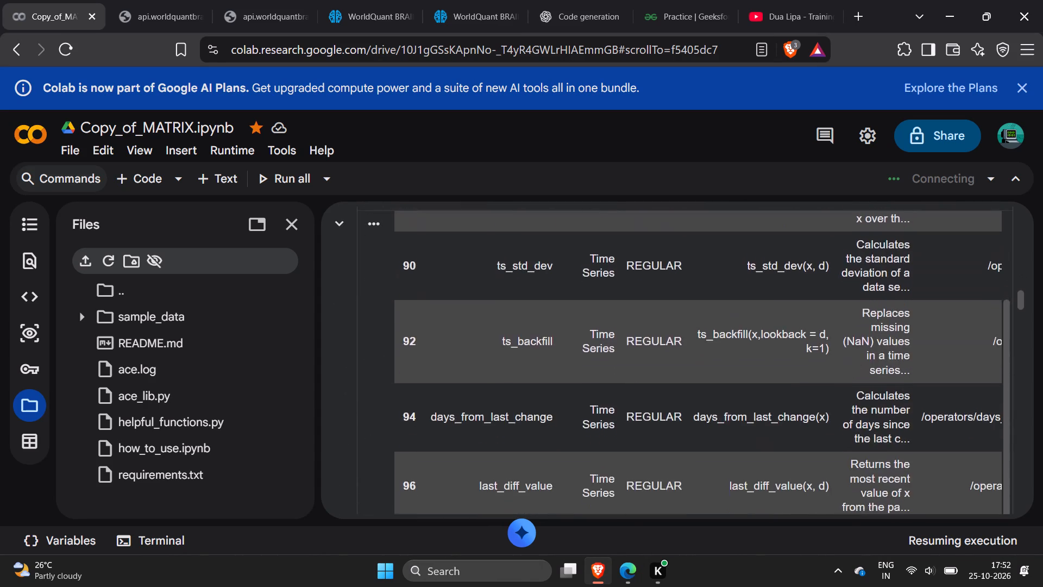
{"action": "scroll", "coordinate": [459, 414], "scroll_direction": "down", "scroll_amount": 15}
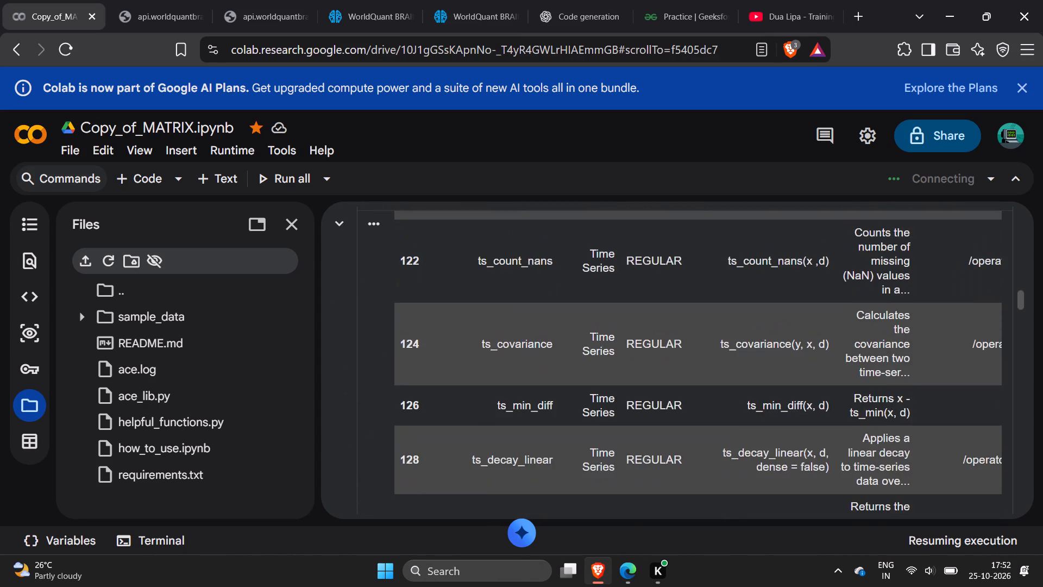
{"action": "scroll", "coordinate": [459, 414], "scroll_direction": "down", "scroll_amount": 4}
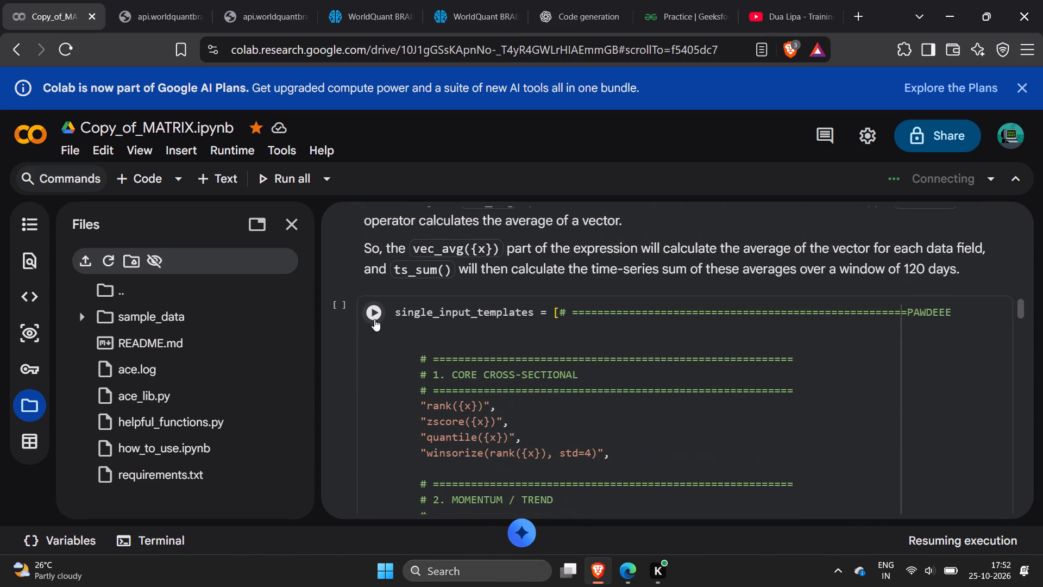
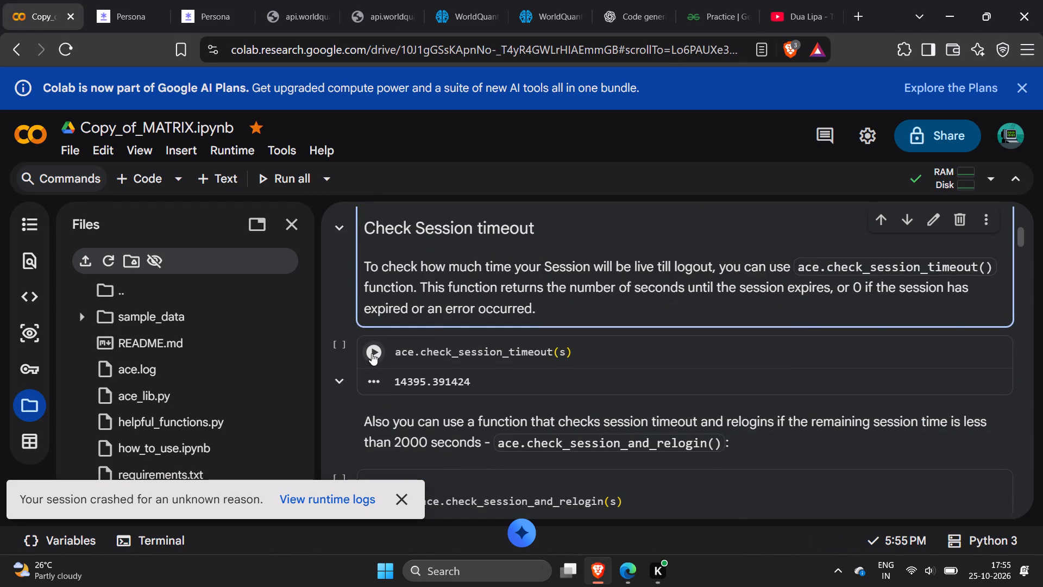
{"action": "left_click", "coordinate": [372, 355]}
{"action": "scroll", "coordinate": [372, 355], "scroll_direction": "down", "scroll_amount": 1}
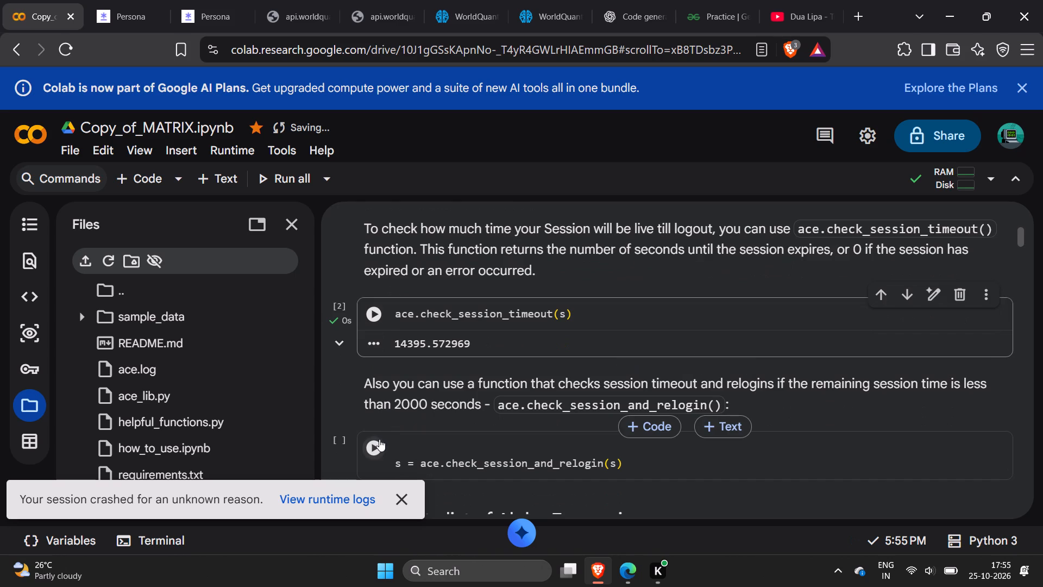
{"action": "left_click", "coordinate": [379, 439]}
Run the Step 1 cells that download the datasets and filter selected_datasets_df for region USA and universe TOP3000.
{"action": "scroll", "coordinate": [379, 439], "scroll_direction": "down", "scroll_amount": 1}
{"action": "left_click", "coordinate": [381, 438]}
{"action": "scroll", "coordinate": [381, 438], "scroll_direction": "down", "scroll_amount": 2}
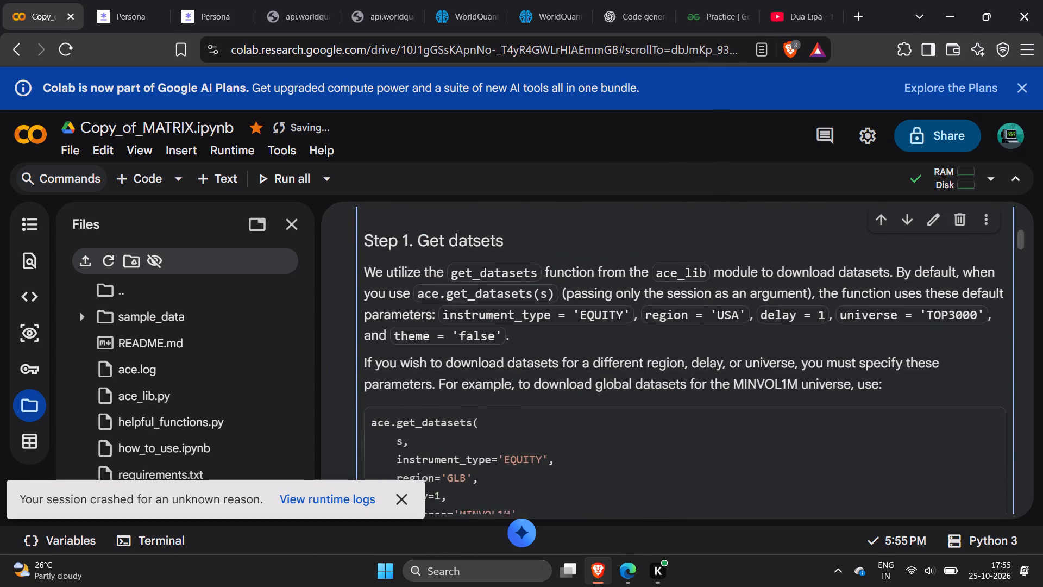
{"action": "scroll", "coordinate": [381, 438], "scroll_direction": "down", "scroll_amount": 3}
{"action": "left_click", "coordinate": [371, 326]}
{"action": "scroll", "coordinate": [371, 326], "scroll_direction": "down", "scroll_amount": 2}
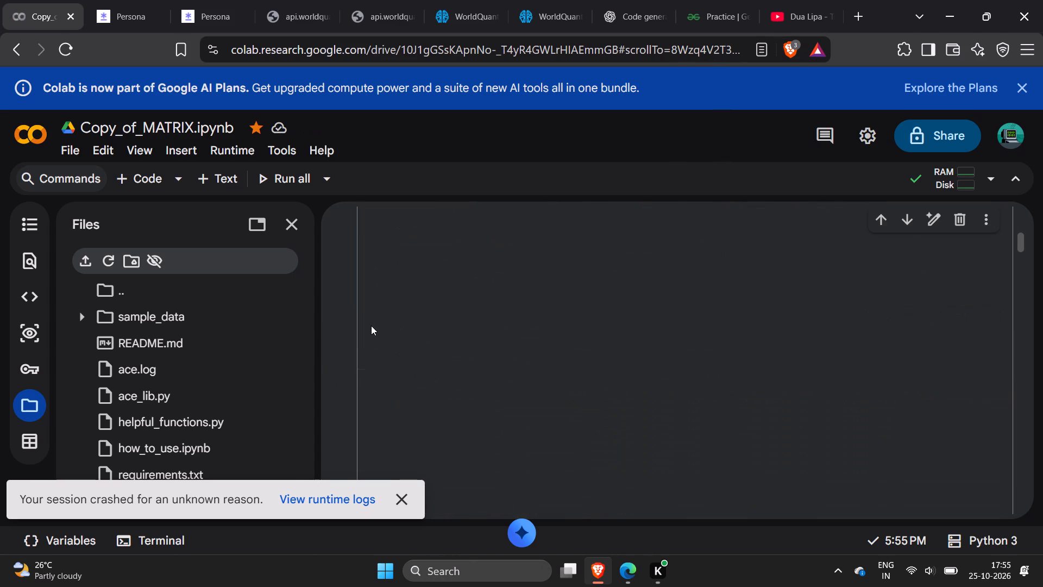
{"action": "scroll", "coordinate": [371, 326], "scroll_direction": "down", "scroll_amount": 5}
{"action": "left_click", "coordinate": [373, 334]}
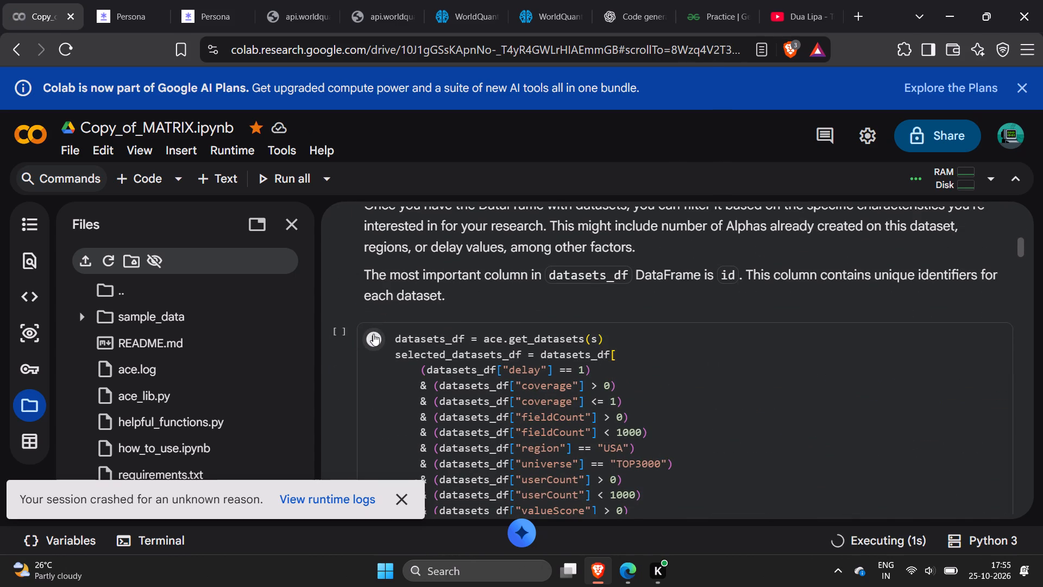
{"action": "scroll", "coordinate": [373, 334], "scroll_direction": "down", "scroll_amount": 5}
{"action": "left_click", "coordinate": [373, 334]}
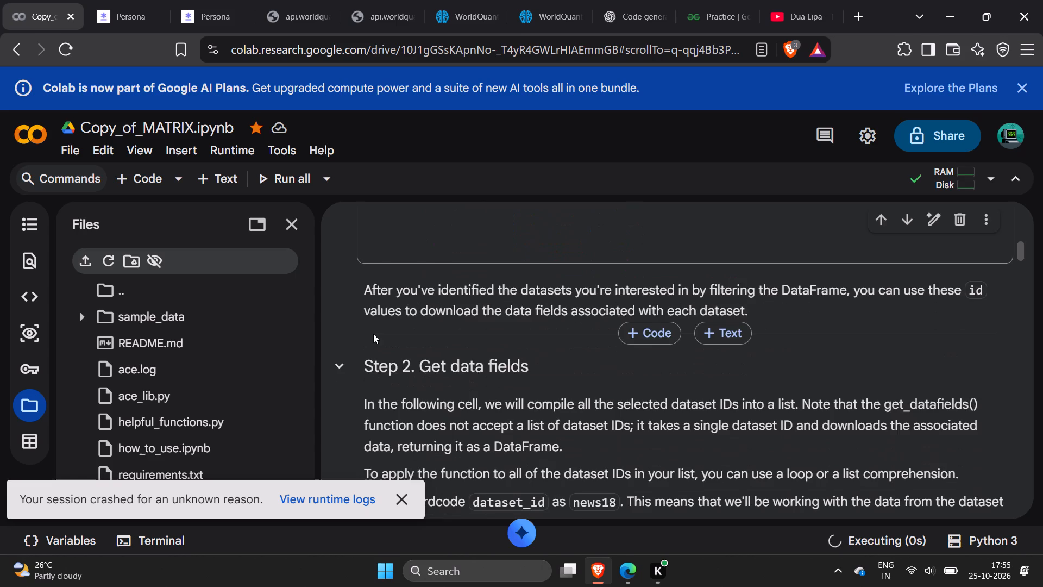
Run the cells that build dataset_ids with dataset_id "analyst15" and filter the selected datasets by news name and news or analyst category.
{"action": "scroll", "coordinate": [373, 334], "scroll_direction": "down", "scroll_amount": 3}
{"action": "left_click", "coordinate": [373, 334]}
{"action": "left_click", "coordinate": [373, 355]}
{"action": "scroll", "coordinate": [373, 355], "scroll_direction": "down", "scroll_amount": 1}
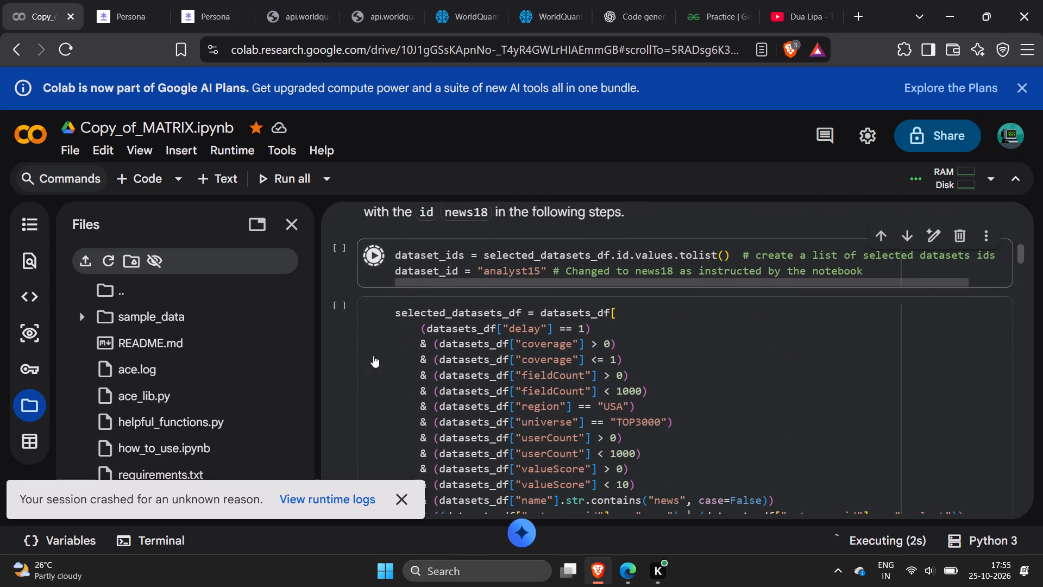
{"action": "scroll", "coordinate": [373, 355], "scroll_direction": "down", "scroll_amount": 1}
{"action": "left_click", "coordinate": [374, 307]}
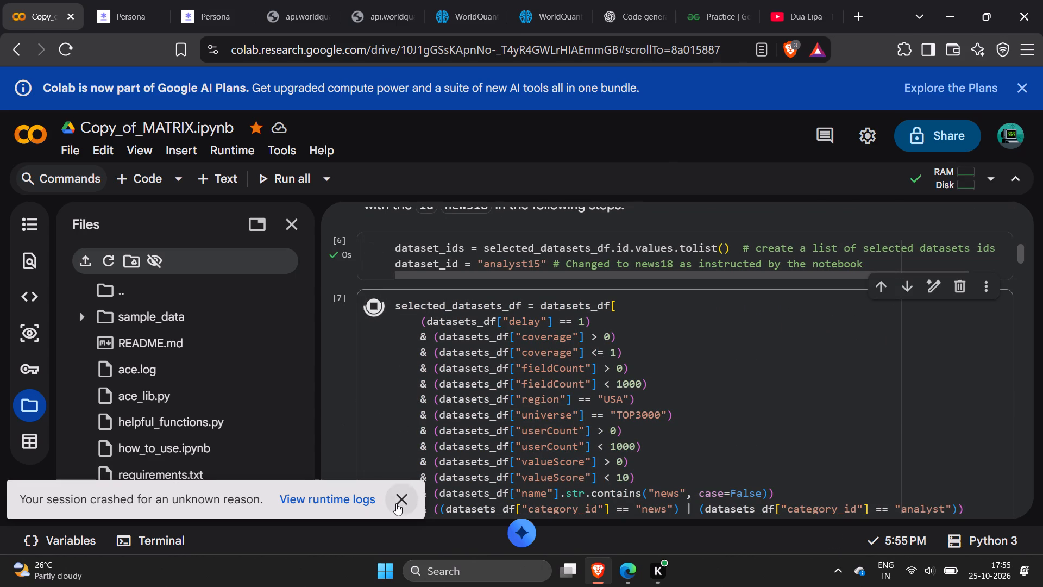
Dismiss the session crash notification.
{"action": "left_click", "coordinate": [396, 504]}
Run the cells that download the GBR TOP700 data fields and filter them to analyst15 MATRIX fields.
{"action": "scroll", "coordinate": [396, 504], "scroll_direction": "down", "scroll_amount": 8}
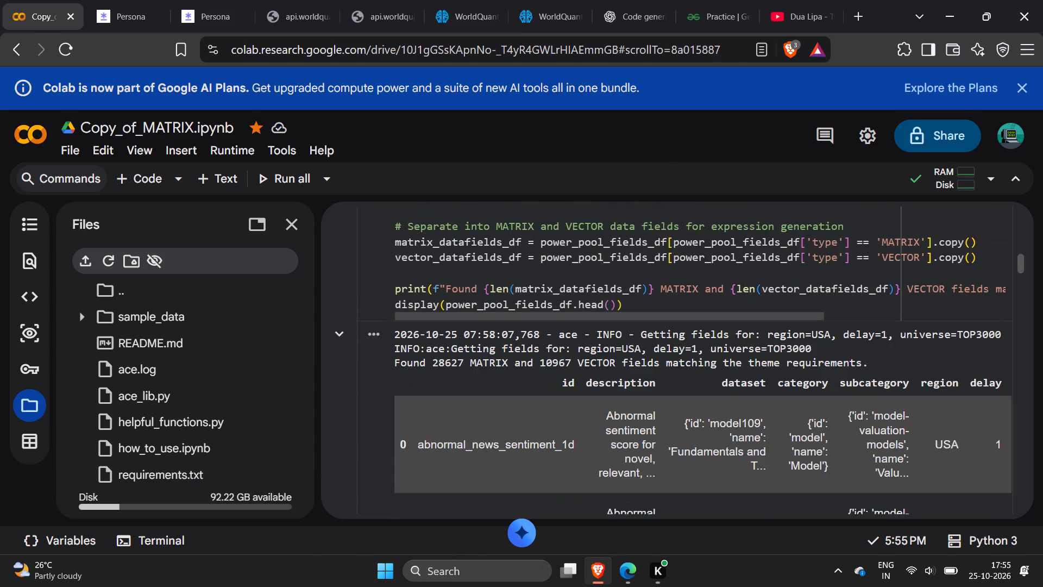
{"action": "scroll", "coordinate": [396, 504], "scroll_direction": "down", "scroll_amount": 1}
{"action": "scroll", "coordinate": [399, 435], "scroll_direction": "down", "scroll_amount": 4}
{"action": "left_click", "coordinate": [399, 435]}
{"action": "scroll", "coordinate": [399, 435], "scroll_direction": "down", "scroll_amount": 4}
{"action": "left_click", "coordinate": [375, 350]}
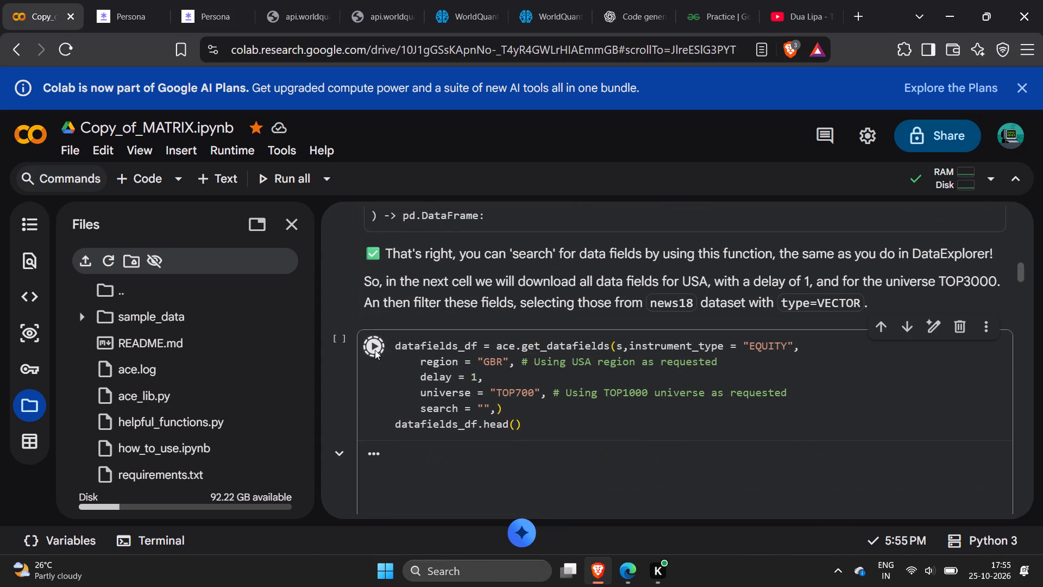
{"action": "scroll", "coordinate": [414, 491], "scroll_direction": "down", "scroll_amount": 6}
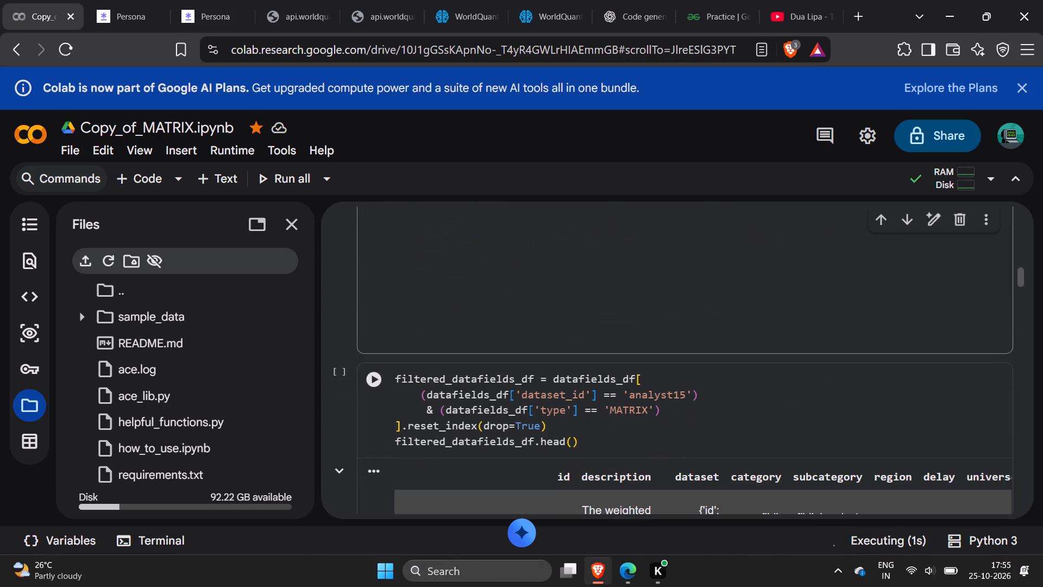
{"action": "left_click", "coordinate": [370, 367]}
{"action": "scroll", "coordinate": [398, 435], "scroll_direction": "down", "scroll_amount": 1}
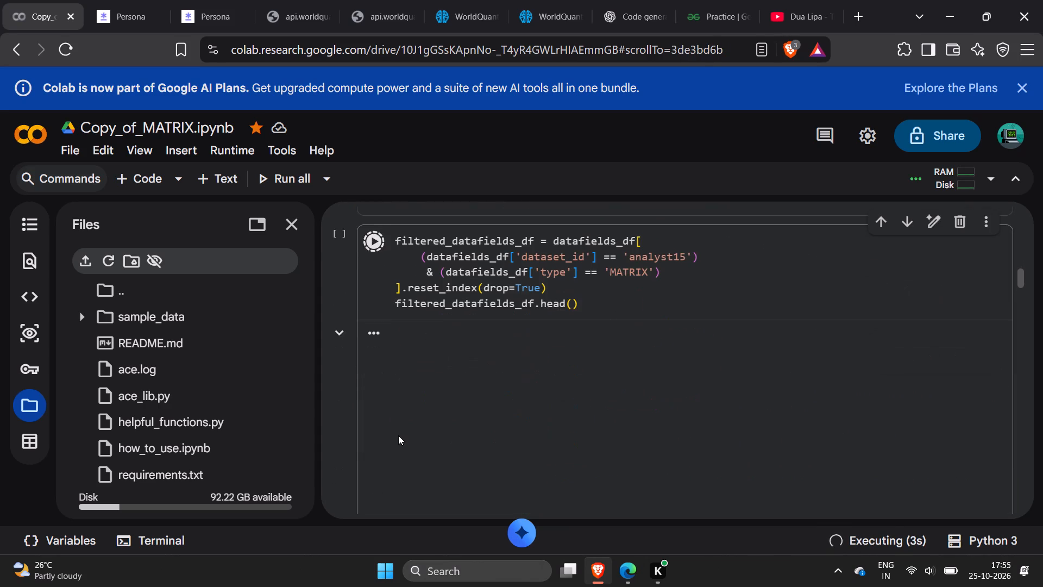
Run the Step 3 cells that load the available operators and list their unique categories and scopes.
{"action": "scroll", "coordinate": [398, 435], "scroll_direction": "down", "scroll_amount": 6}
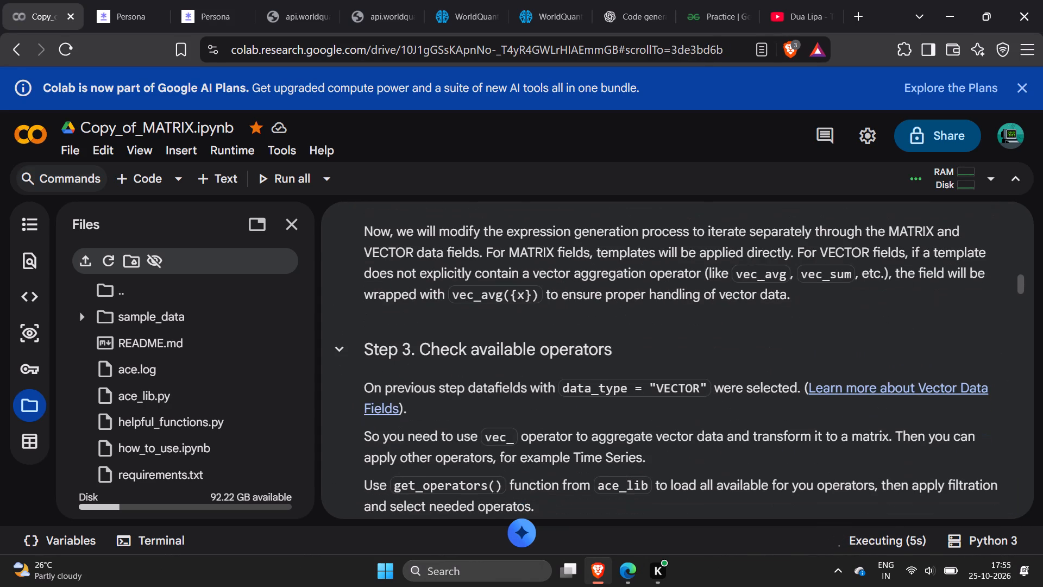
{"action": "left_click", "coordinate": [398, 435]}
{"action": "scroll", "coordinate": [398, 435], "scroll_direction": "down", "scroll_amount": 3}
{"action": "scroll", "coordinate": [386, 325], "scroll_direction": "up", "scroll_amount": 1}
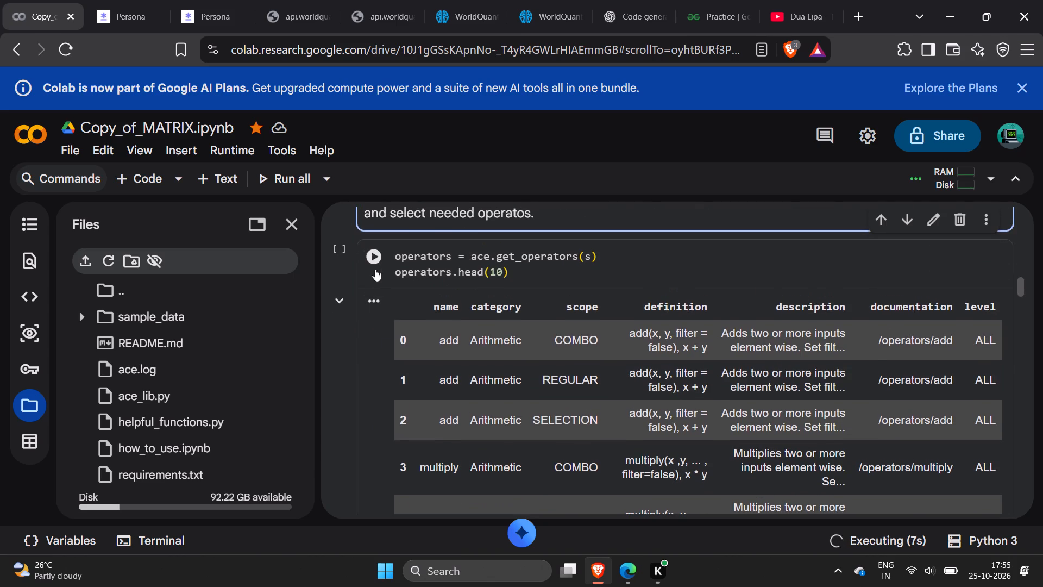
{"action": "left_click", "coordinate": [375, 260]}
{"action": "scroll", "coordinate": [407, 371], "scroll_direction": "down", "scroll_amount": 3}
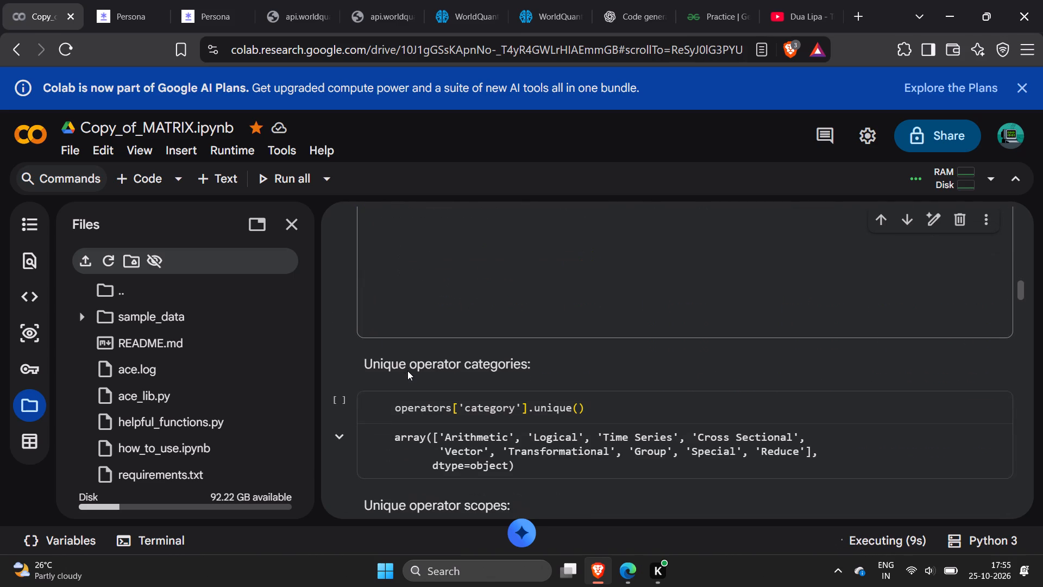
{"action": "scroll", "coordinate": [407, 371], "scroll_direction": "down", "scroll_amount": 1}
{"action": "left_click", "coordinate": [379, 413]}
{"action": "scroll", "coordinate": [379, 413], "scroll_direction": "down", "scroll_amount": 1}
{"action": "left_click", "coordinate": [404, 337]}
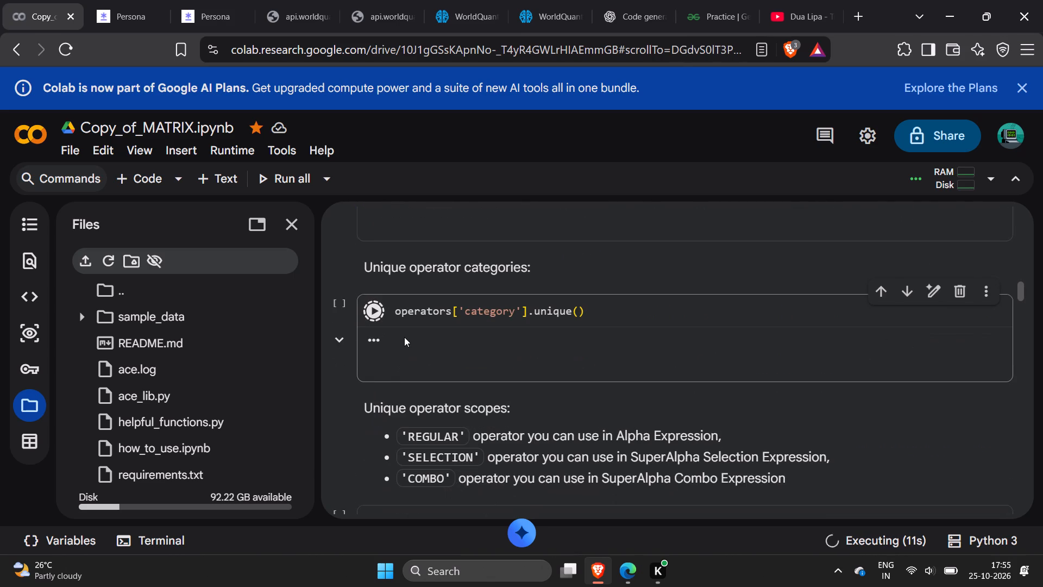
{"action": "scroll", "coordinate": [404, 337], "scroll_direction": "down", "scroll_amount": 1}
{"action": "left_click", "coordinate": [382, 429]}
Run the cells that list the Vector and Time Series operators available for REGULAR alpha expressions.
{"action": "scroll", "coordinate": [382, 429], "scroll_direction": "down", "scroll_amount": 1}
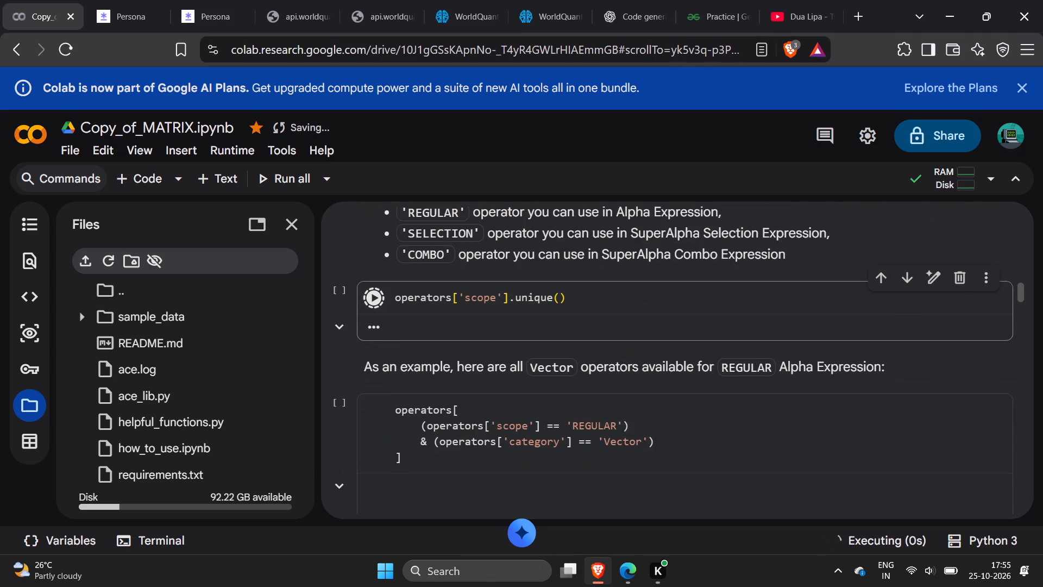
{"action": "scroll", "coordinate": [382, 429], "scroll_direction": "down", "scroll_amount": 1}
{"action": "left_click", "coordinate": [376, 392]}
{"action": "scroll", "coordinate": [381, 411], "scroll_direction": "down", "scroll_amount": 1}
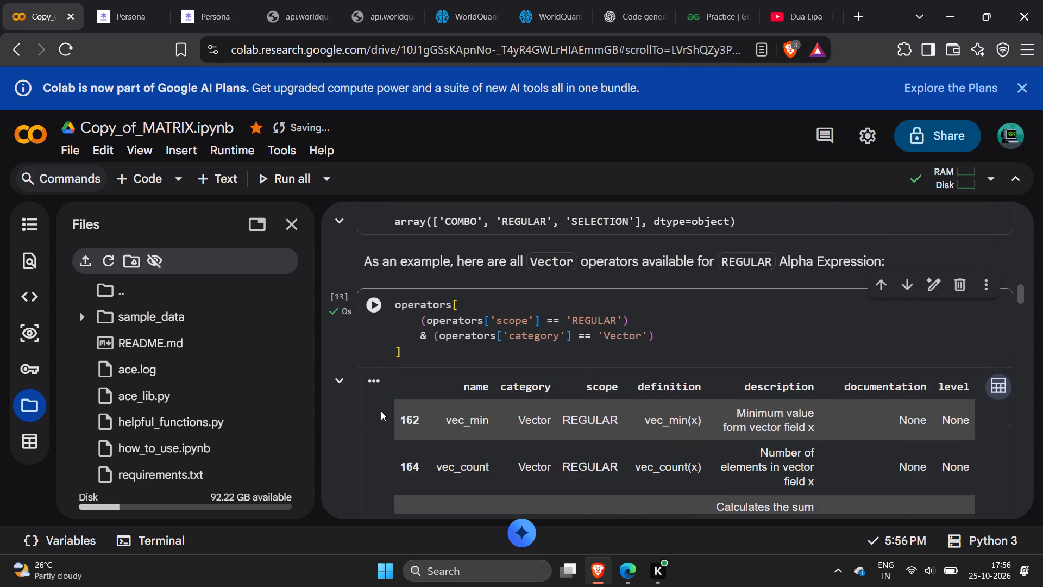
{"action": "scroll", "coordinate": [381, 411], "scroll_direction": "down", "scroll_amount": 4}
{"action": "left_click", "coordinate": [379, 433]}
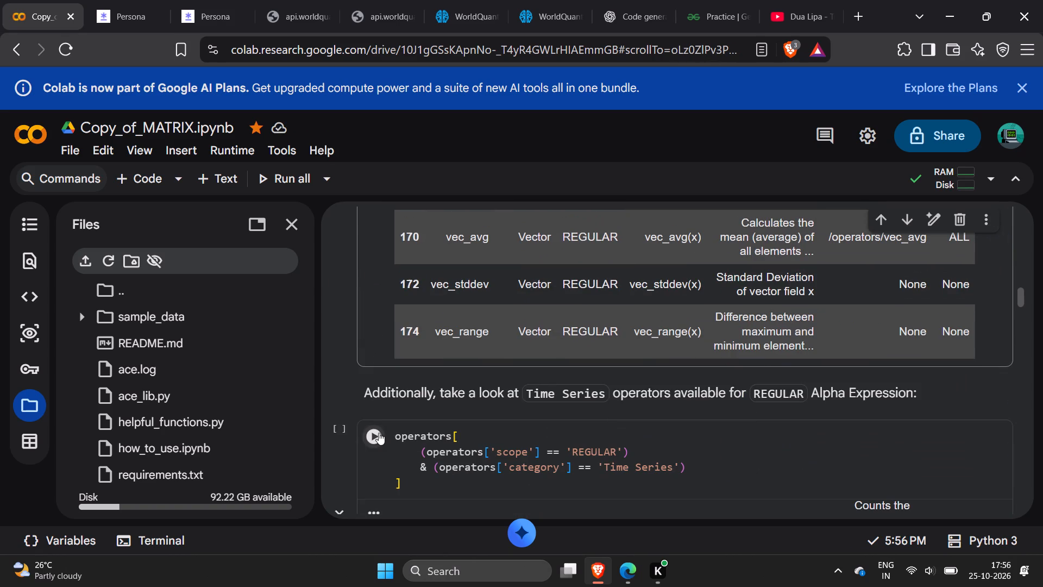
Run the single_input_templates cell to generate expression_list, and print the list's first expression.
{"action": "scroll", "coordinate": [379, 433], "scroll_direction": "down", "scroll_amount": 6}
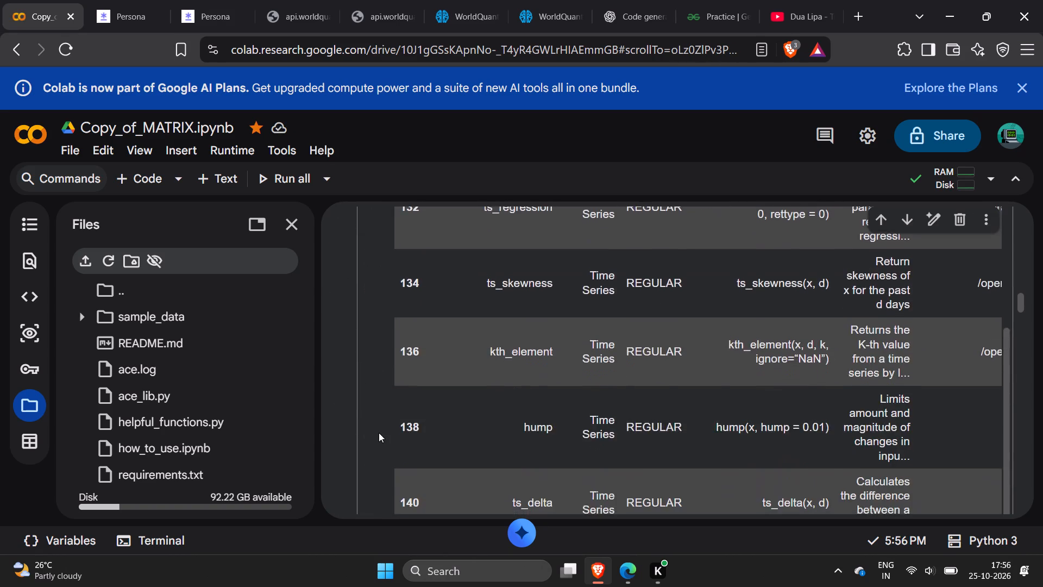
{"action": "scroll", "coordinate": [379, 433], "scroll_direction": "down", "scroll_amount": 3}
{"action": "left_click", "coordinate": [379, 433]}
{"action": "scroll", "coordinate": [379, 433], "scroll_direction": "down", "scroll_amount": 3}
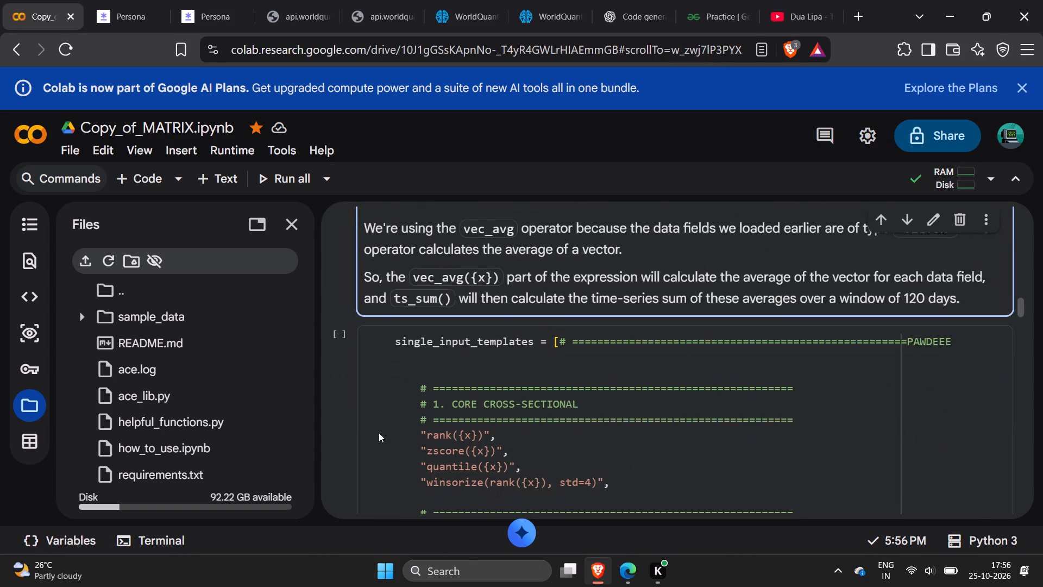
{"action": "scroll", "coordinate": [379, 433], "scroll_direction": "down", "scroll_amount": 1}
{"action": "left_click", "coordinate": [374, 319]}
{"action": "scroll", "coordinate": [374, 319], "scroll_direction": "down", "scroll_amount": 3}
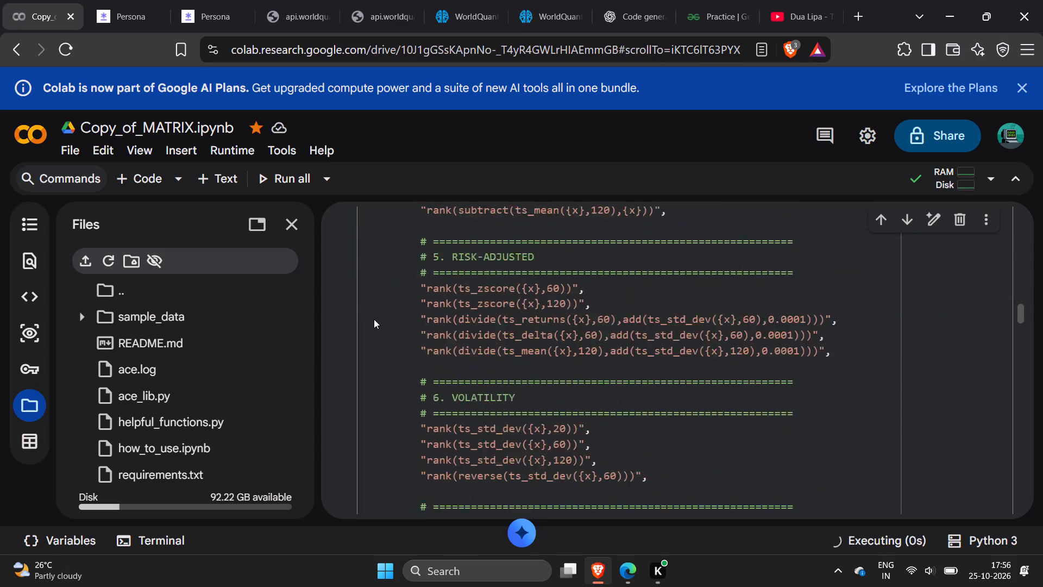
{"action": "scroll", "coordinate": [374, 319], "scroll_direction": "down", "scroll_amount": 11}
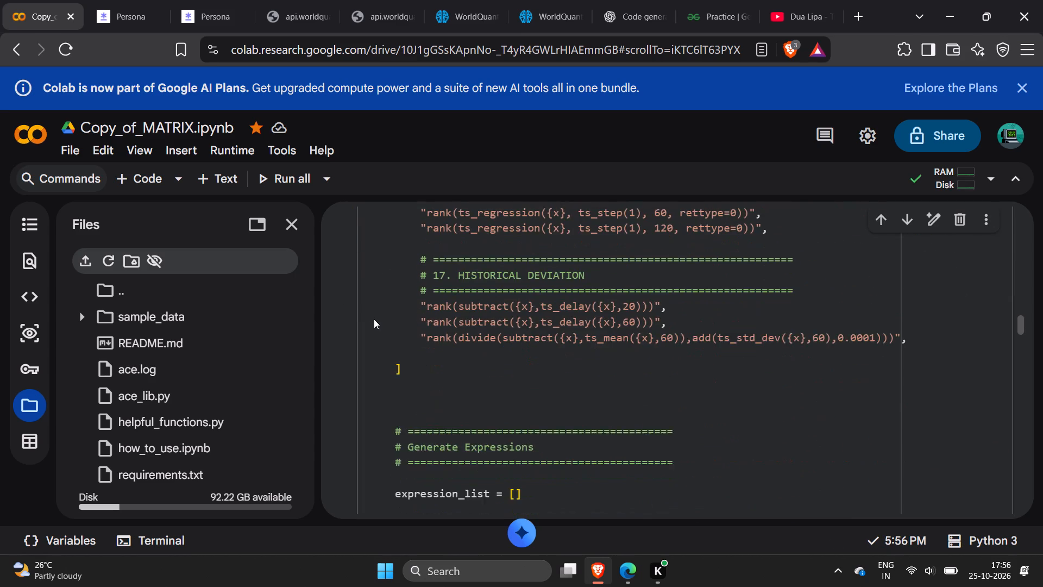
{"action": "scroll", "coordinate": [374, 319], "scroll_direction": "down", "scroll_amount": 7}
{"action": "left_click", "coordinate": [369, 335]}
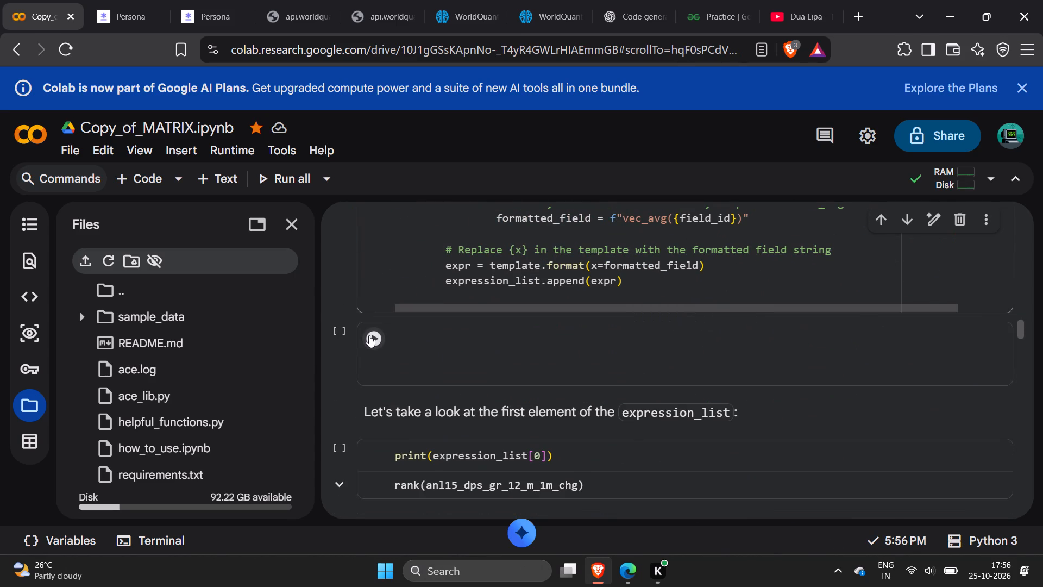
{"action": "left_click", "coordinate": [376, 455]}
Run the ace.get_instrument_type_region_delay(s) cell to list the acceptable simulation parameters.
{"action": "scroll", "coordinate": [376, 455], "scroll_direction": "down", "scroll_amount": 4}
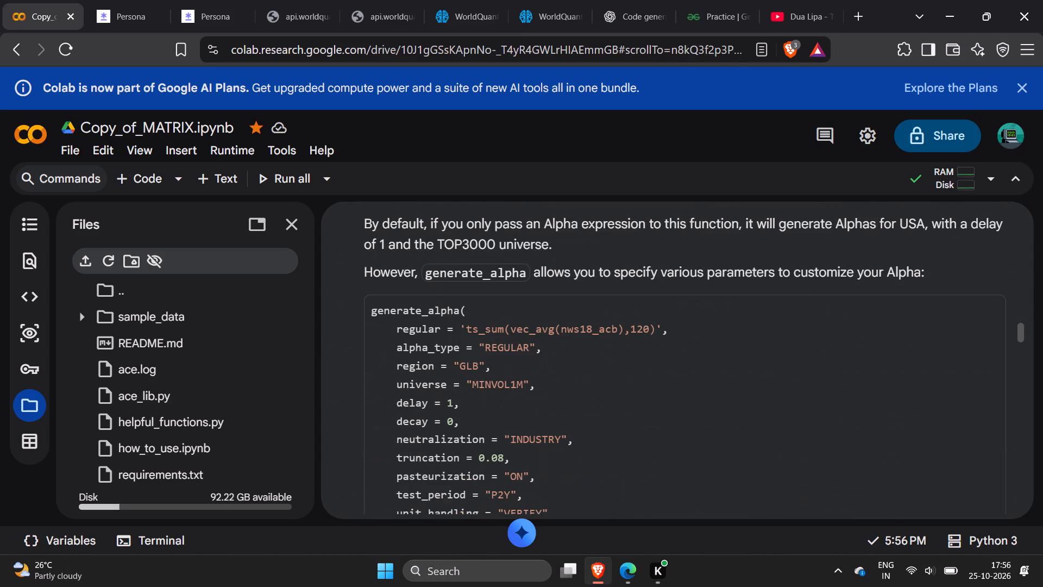
{"action": "left_click", "coordinate": [384, 408]}
{"action": "scroll", "coordinate": [384, 408], "scroll_direction": "down", "scroll_amount": 3}
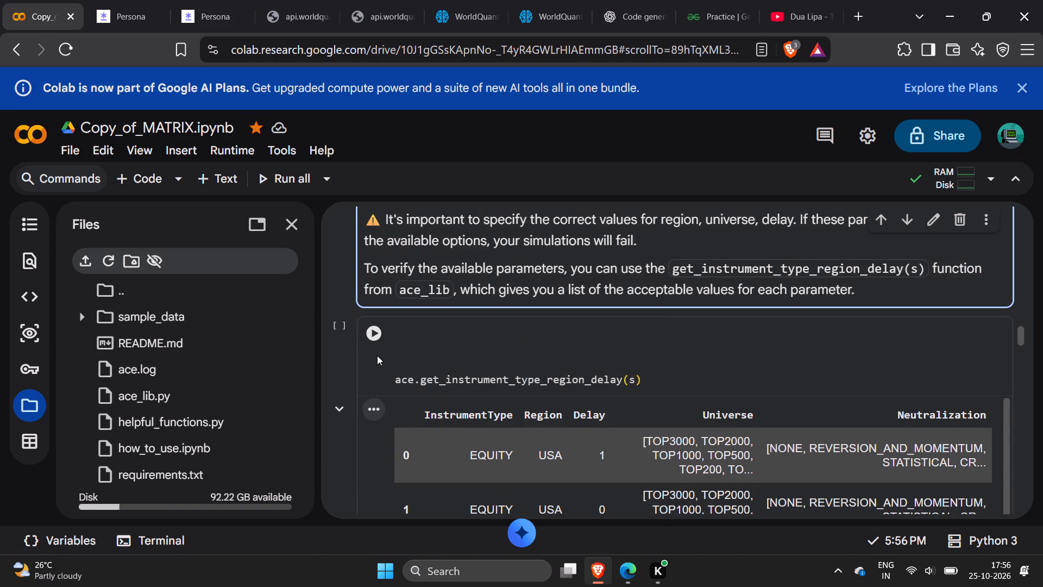
{"action": "left_click", "coordinate": [375, 335]}
Run the cell that generates alpha_list for region GBR and universe TOP700, and output its first alpha.
{"action": "scroll", "coordinate": [382, 420], "scroll_direction": "down", "scroll_amount": 2}
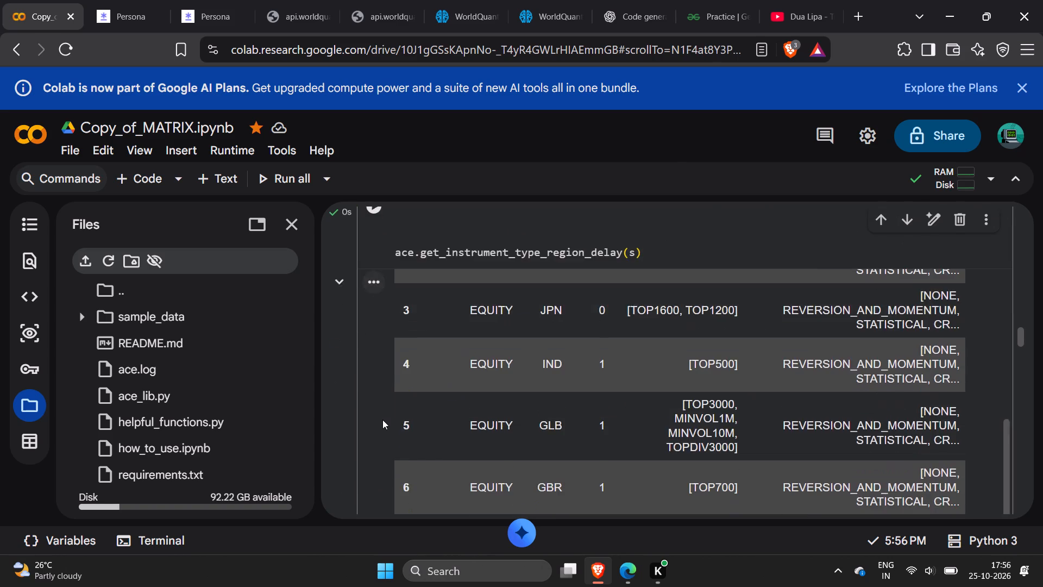
{"action": "scroll", "coordinate": [382, 420], "scroll_direction": "down", "scroll_amount": 7}
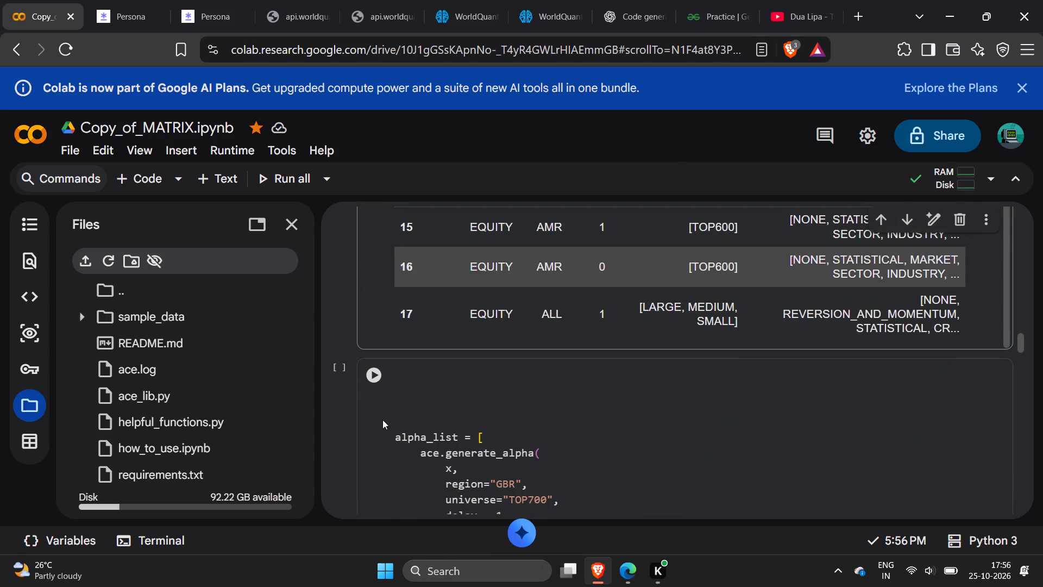
{"action": "left_click", "coordinate": [375, 382]}
{"action": "scroll", "coordinate": [419, 516], "scroll_direction": "down", "scroll_amount": 1}
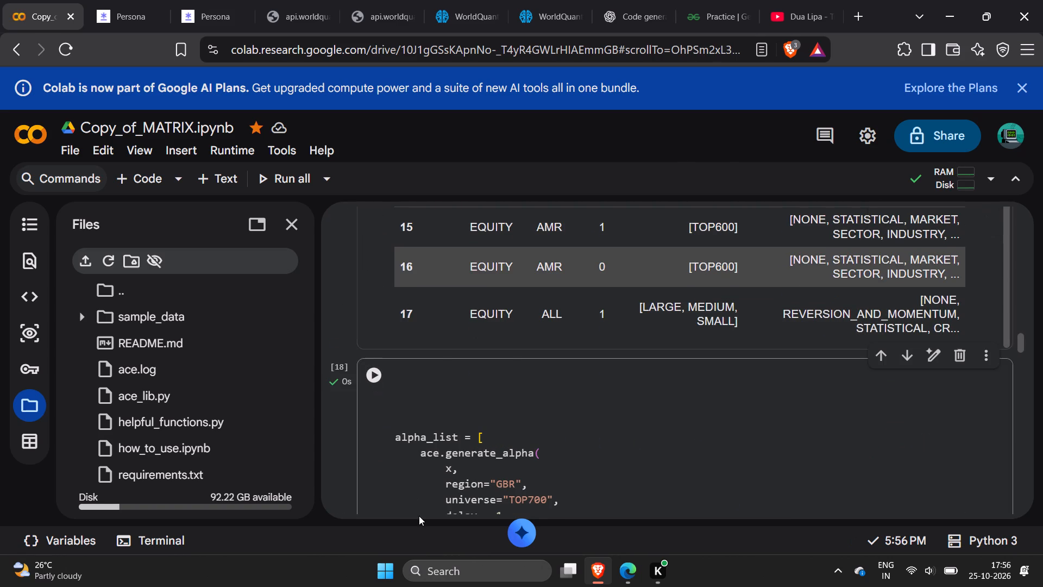
{"action": "scroll", "coordinate": [433, 422], "scroll_direction": "down", "scroll_amount": 4}
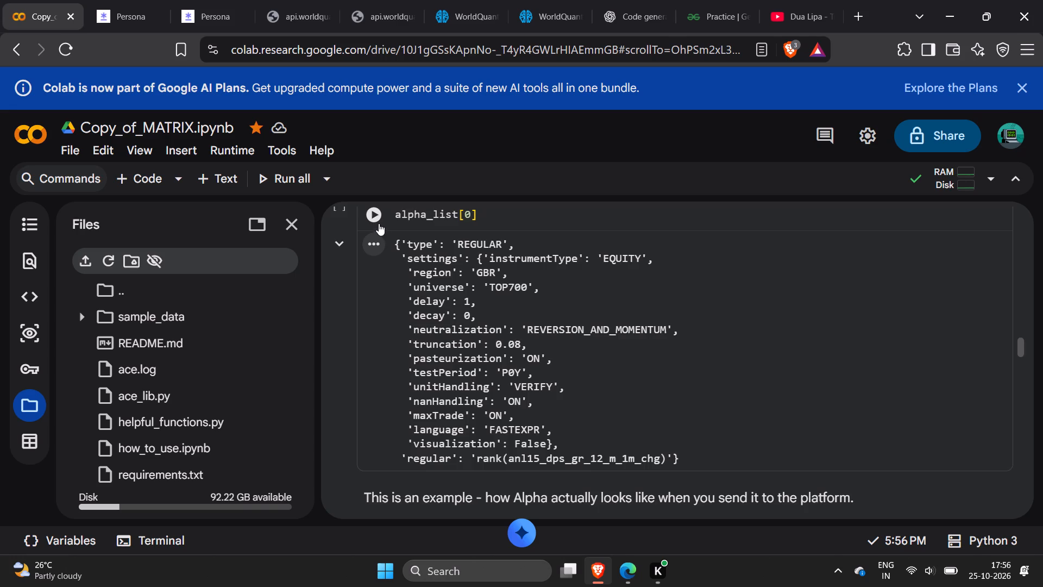
{"action": "left_click", "coordinate": [377, 221]}
Run len(alpha_list) and start the simulate_alpha_list_multi cell with 4 concurrent simulations and a multi-simulation limit of 8.
{"action": "scroll", "coordinate": [409, 336], "scroll_direction": "down", "scroll_amount": 2}
{"action": "left_click", "coordinate": [393, 361]}
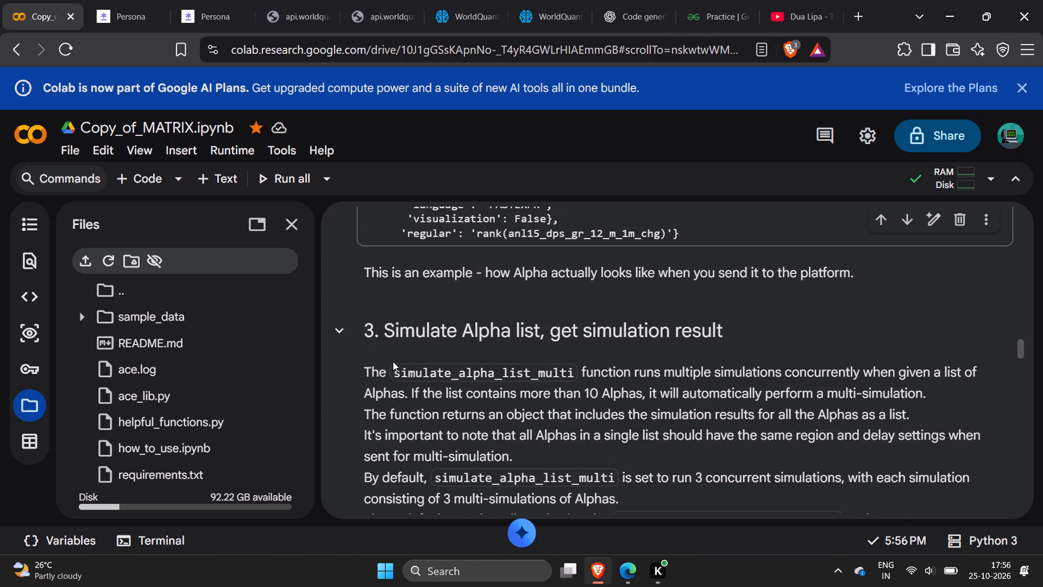
{"action": "scroll", "coordinate": [393, 361], "scroll_direction": "down", "scroll_amount": 5}
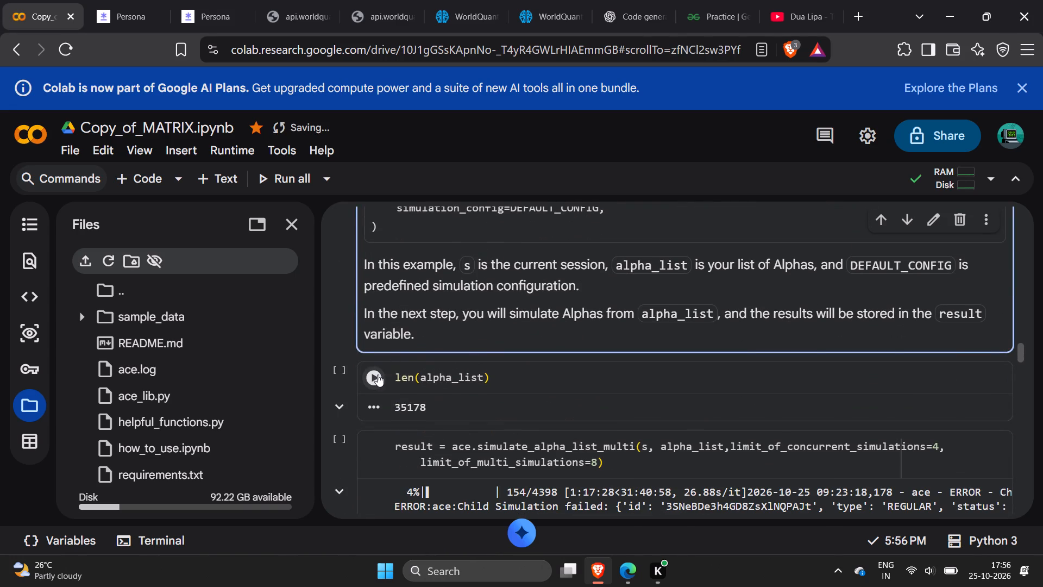
{"action": "left_click", "coordinate": [376, 374]}
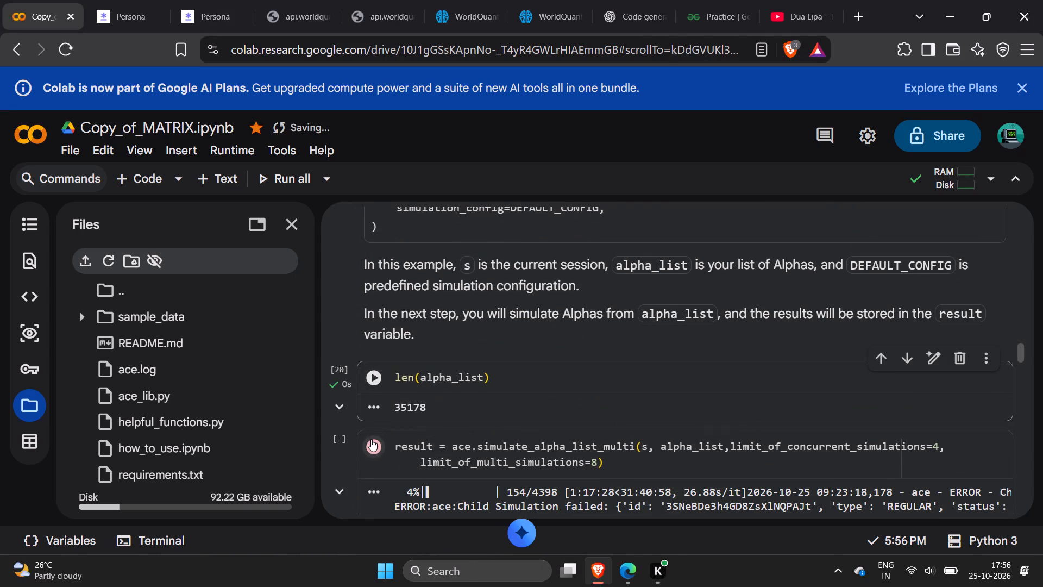
{"action": "left_click", "coordinate": [371, 439]}
{"action": "scroll", "coordinate": [390, 513], "scroll_direction": "down", "scroll_amount": 1}
{"action": "scroll", "coordinate": [424, 417], "scroll_direction": "down", "scroll_amount": 1}
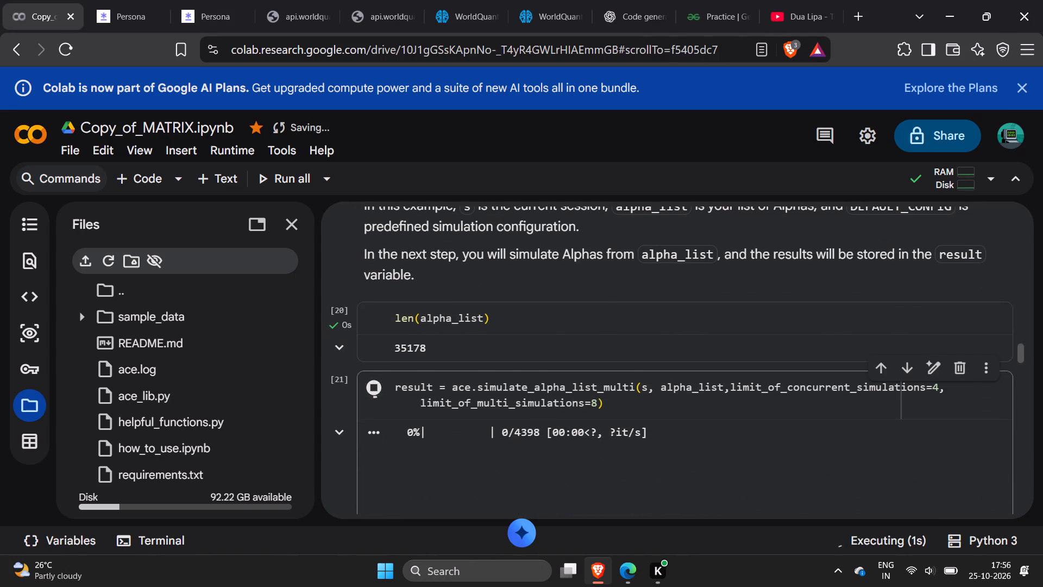
{"action": "scroll", "coordinate": [424, 417], "scroll_direction": "down", "scroll_amount": 1}
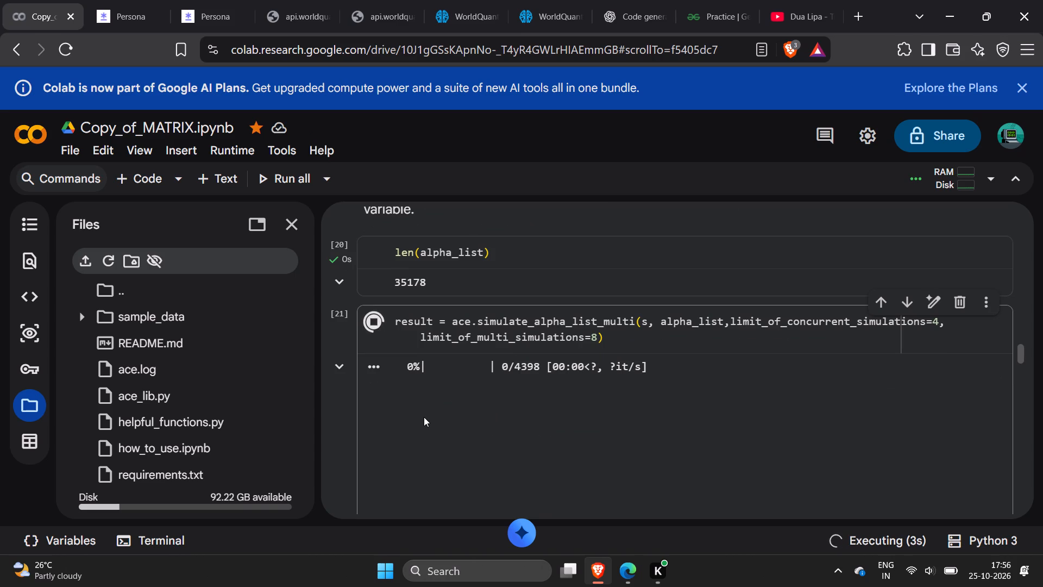
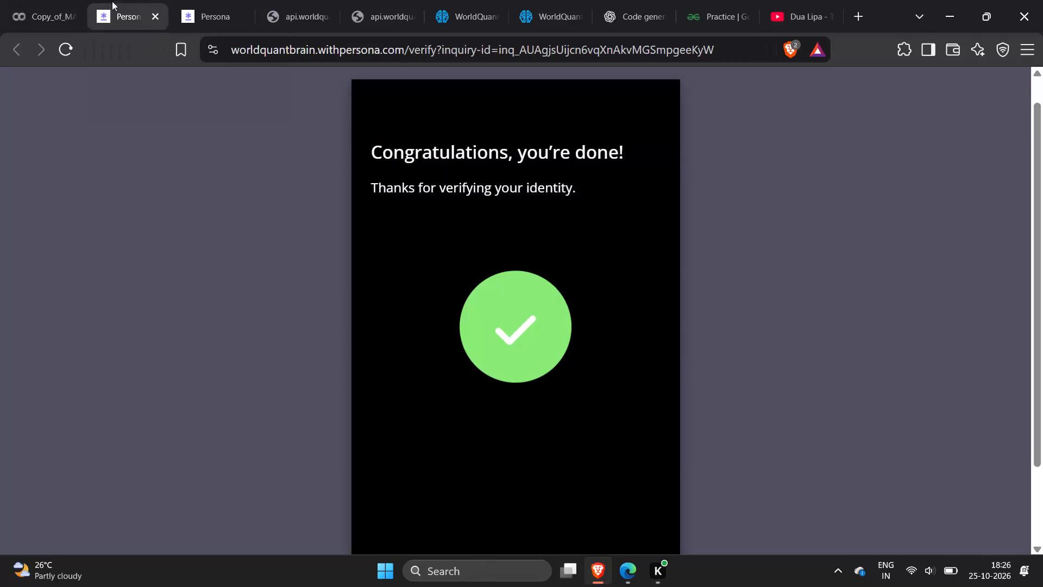
Close the two finished Persona verification pages and the two leftover api.worldquantbrain.com authentication pages.
{"action": "left_click", "coordinate": [154, 18]}
{"action": "left_click", "coordinate": [154, 18]}
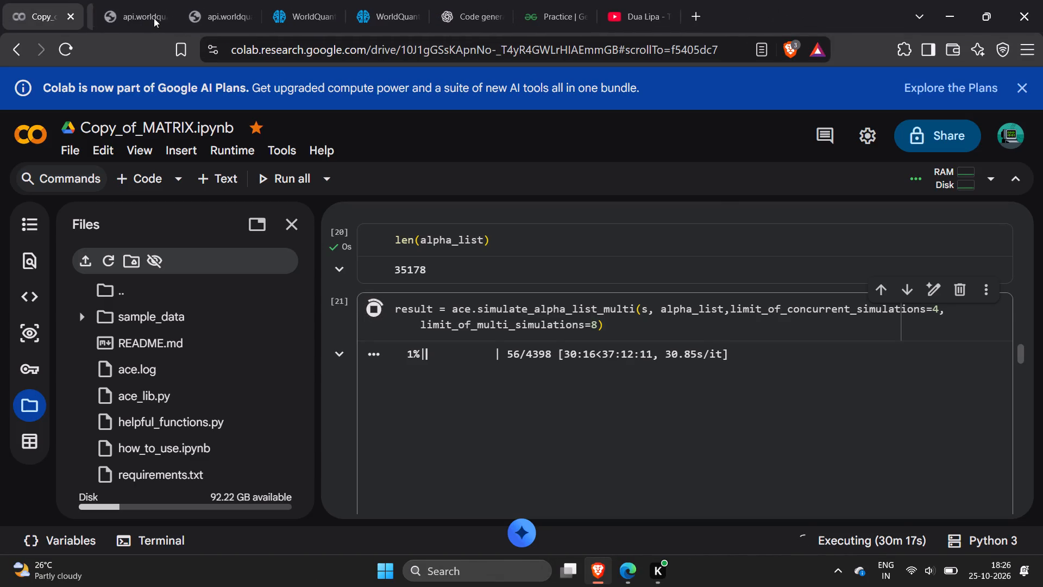
{"action": "left_click", "coordinate": [129, 17]}
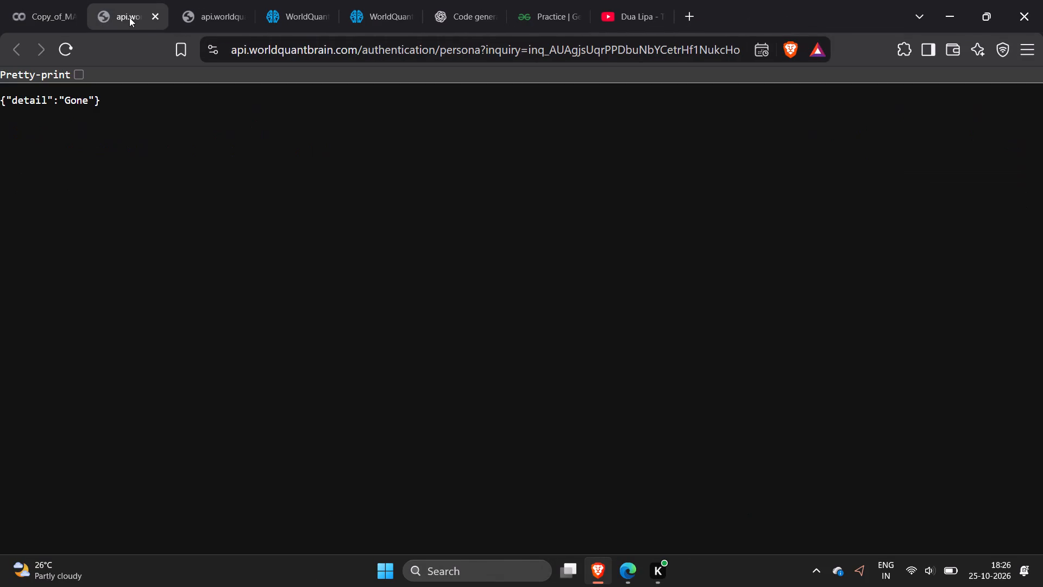
{"action": "left_click", "coordinate": [154, 15]}
{"action": "left_click", "coordinate": [154, 15]}
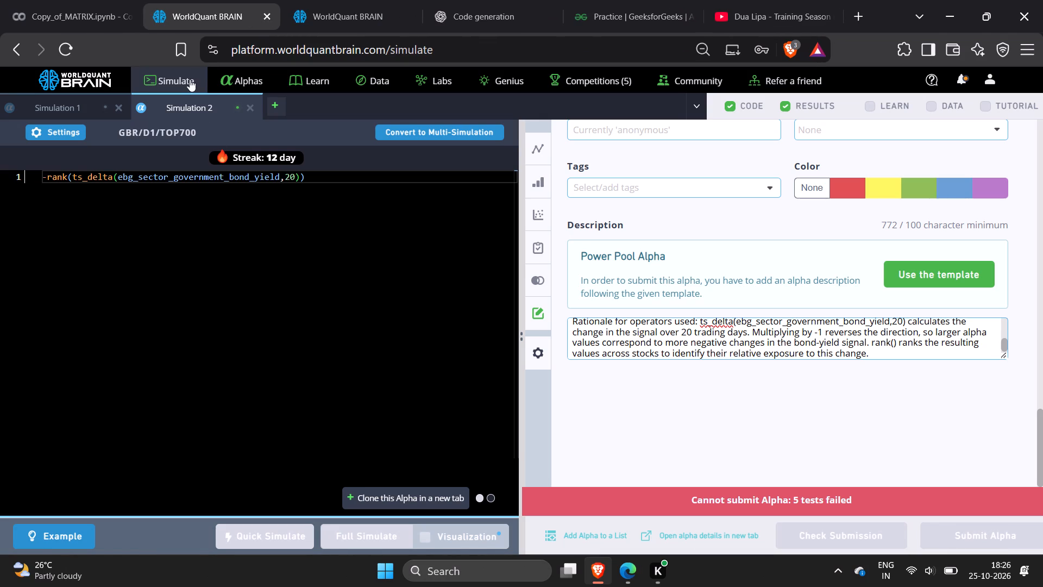
Open the list of unsubmitted alphas in WorldQuant BRAIN.
{"action": "left_click", "coordinate": [216, 82]}
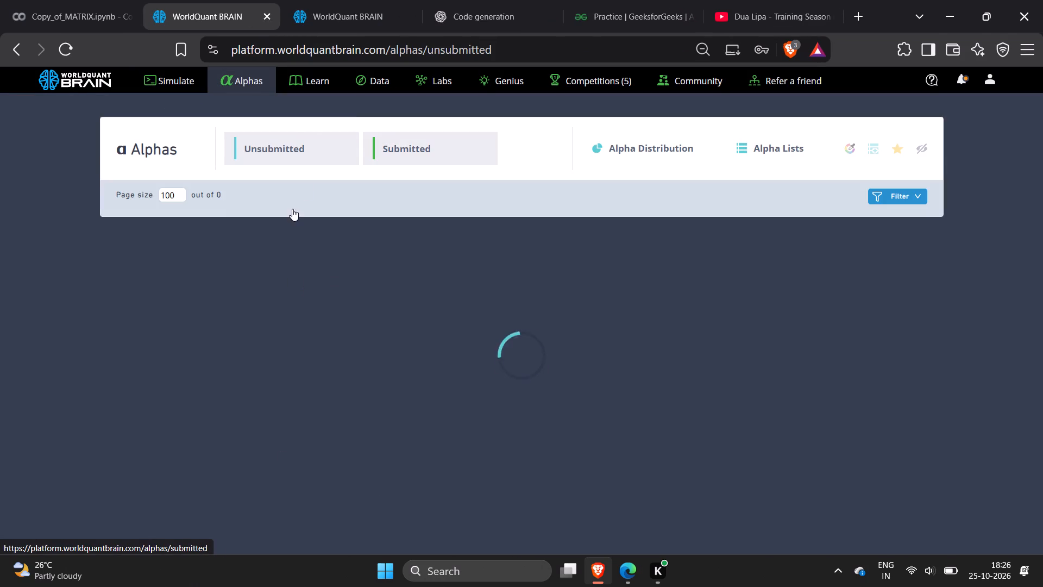
{"action": "double_click", "coordinate": [292, 156]}
{"action": "left_click", "coordinate": [345, 0]}
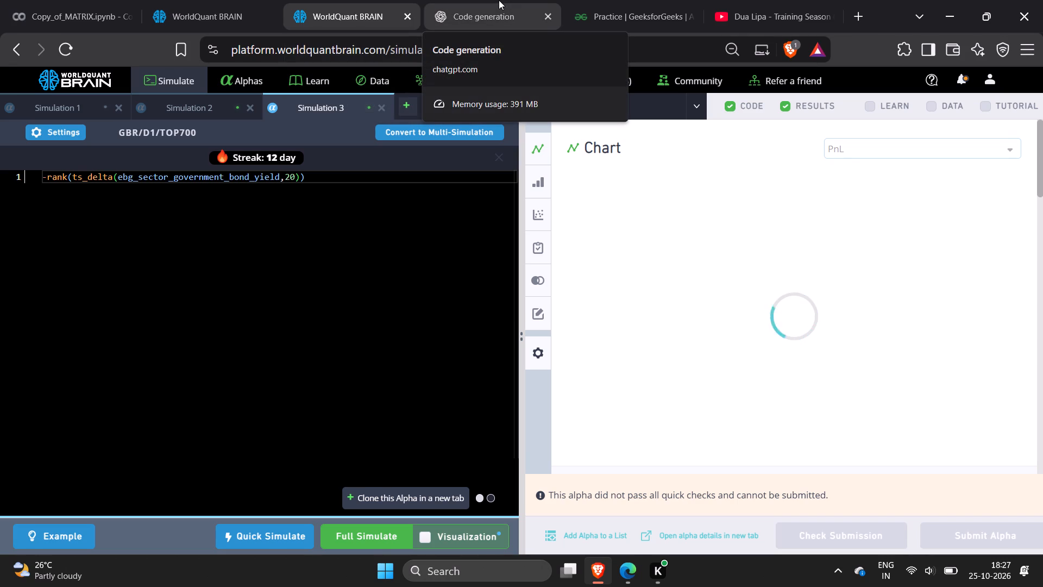
{"action": "scroll", "coordinate": [613, 323], "scroll_direction": "down", "scroll_amount": 2}
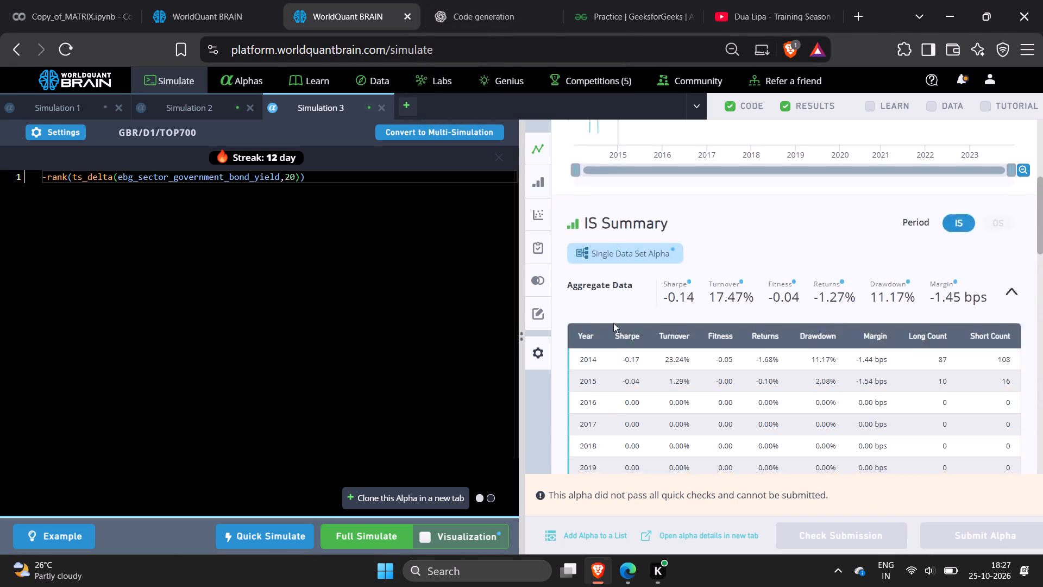